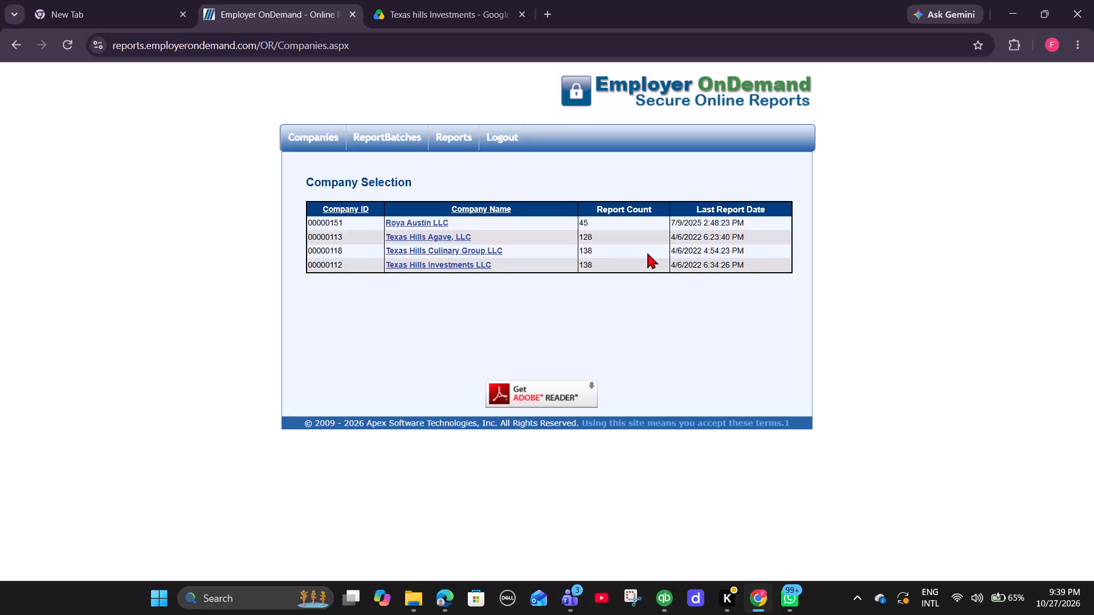
Compare Texas Hills Agave, LLC's report batches with the payroll files in the Texas Agave folder on Google Drive.
left_click(444, 236)
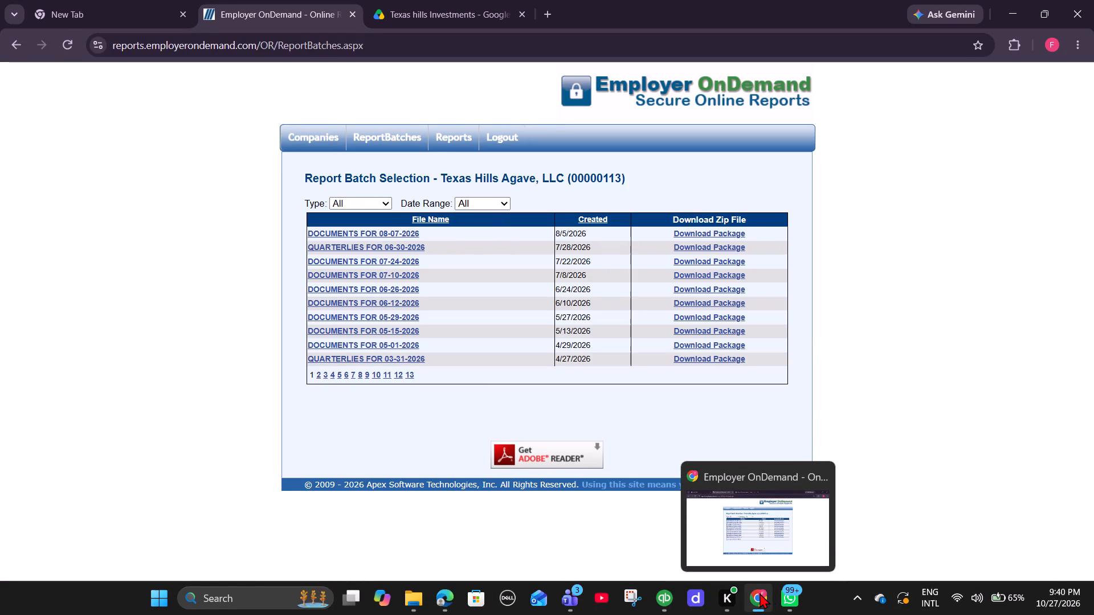
left_click(466, 0)
left_click(328, 153)
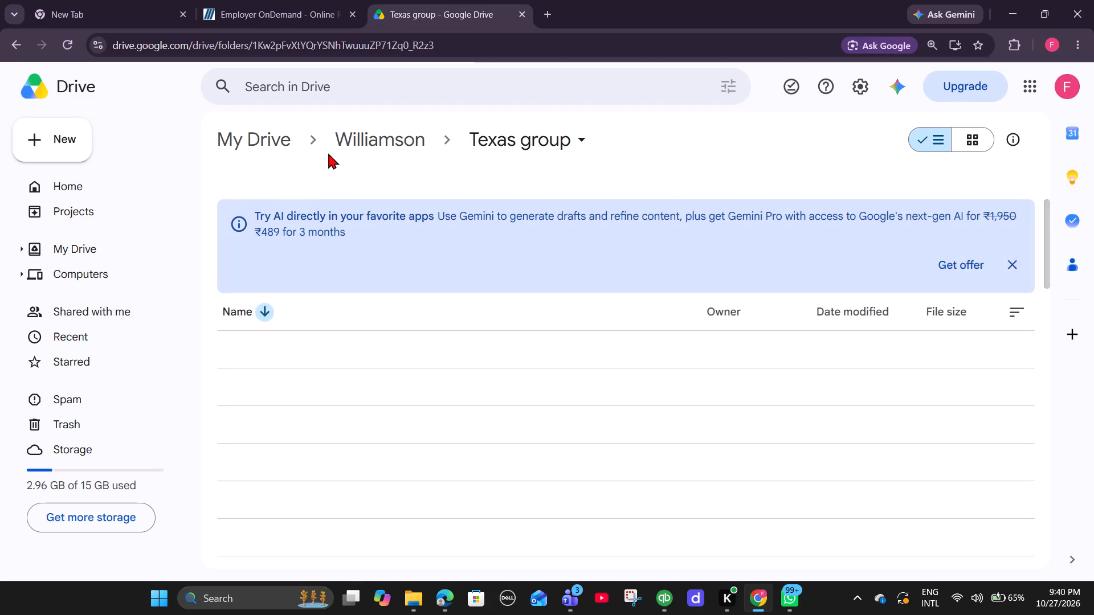
double_click(319, 454)
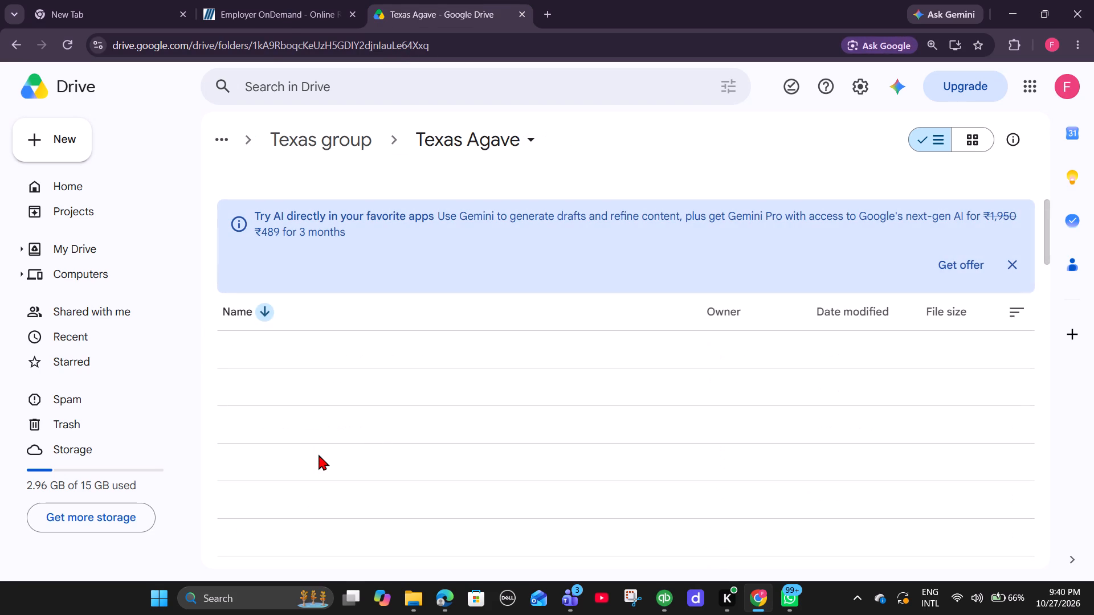
scroll(372, 389, "down", 9)
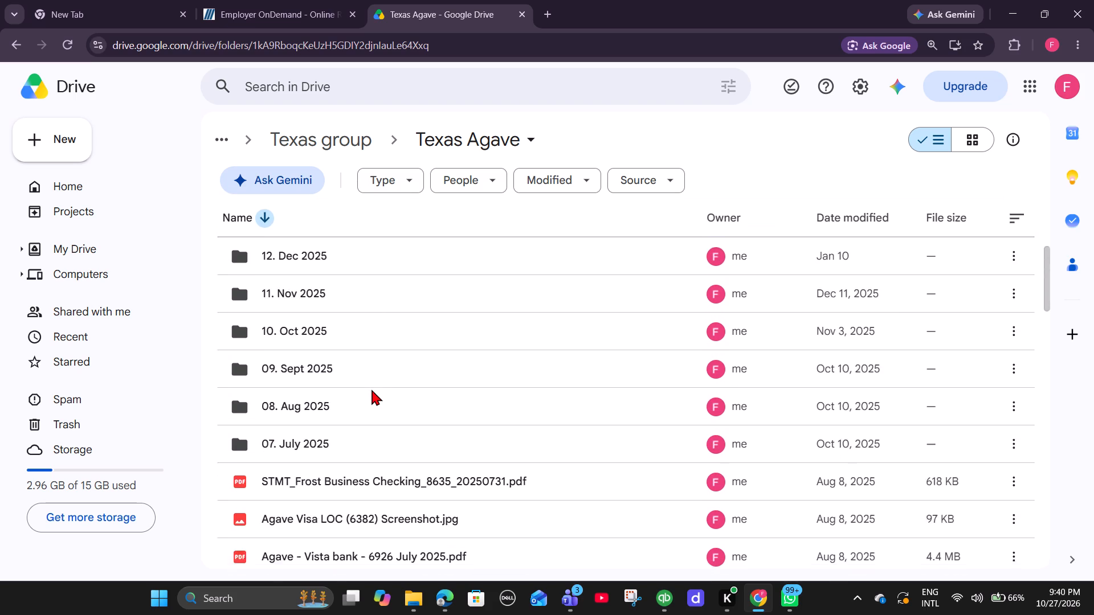
scroll(372, 389, "down", 3)
scroll(372, 388, "up", 3)
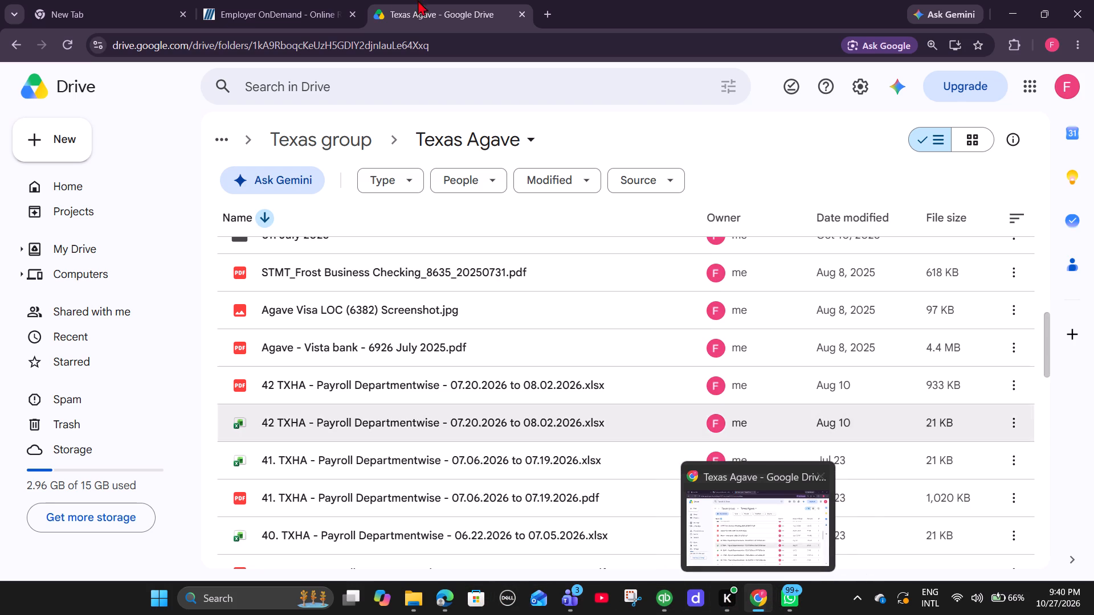
Check the pay period in 007-PayrollDetailReportByStructurePBByDept.pdf from Texas Hills Agave's Documents for 08-07-2026, and return to the company selection.
left_click(324, 0)
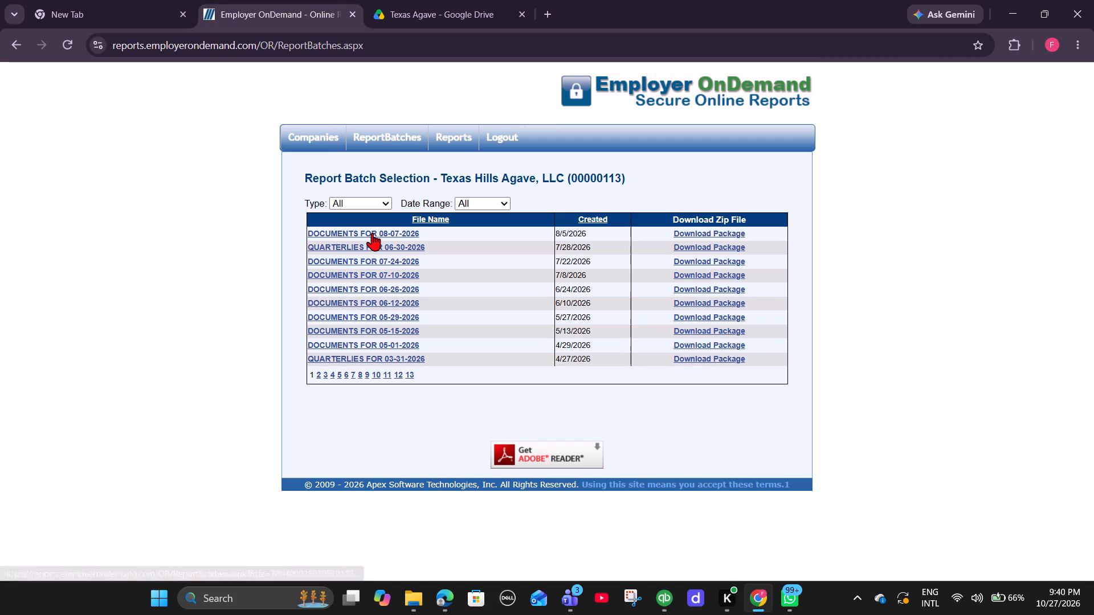
left_click(372, 233)
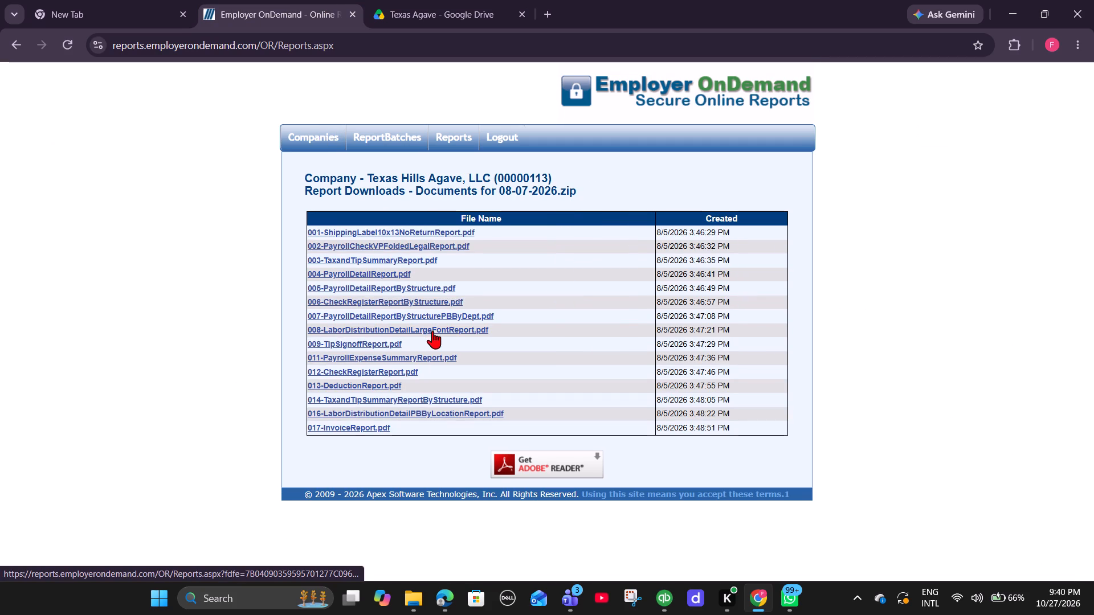
left_click(432, 317)
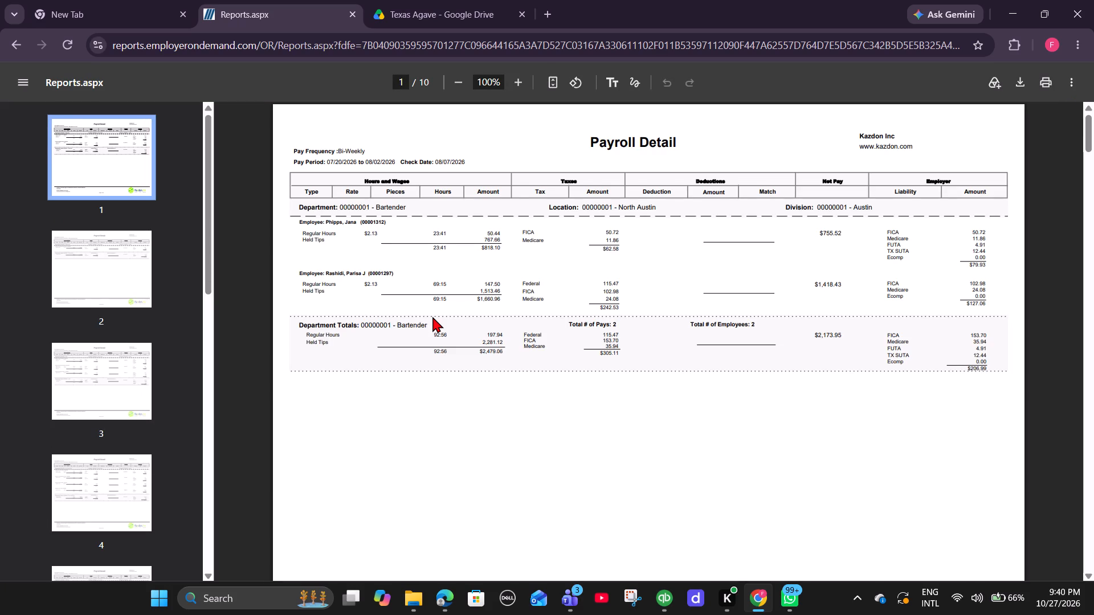
left_click(13, 41)
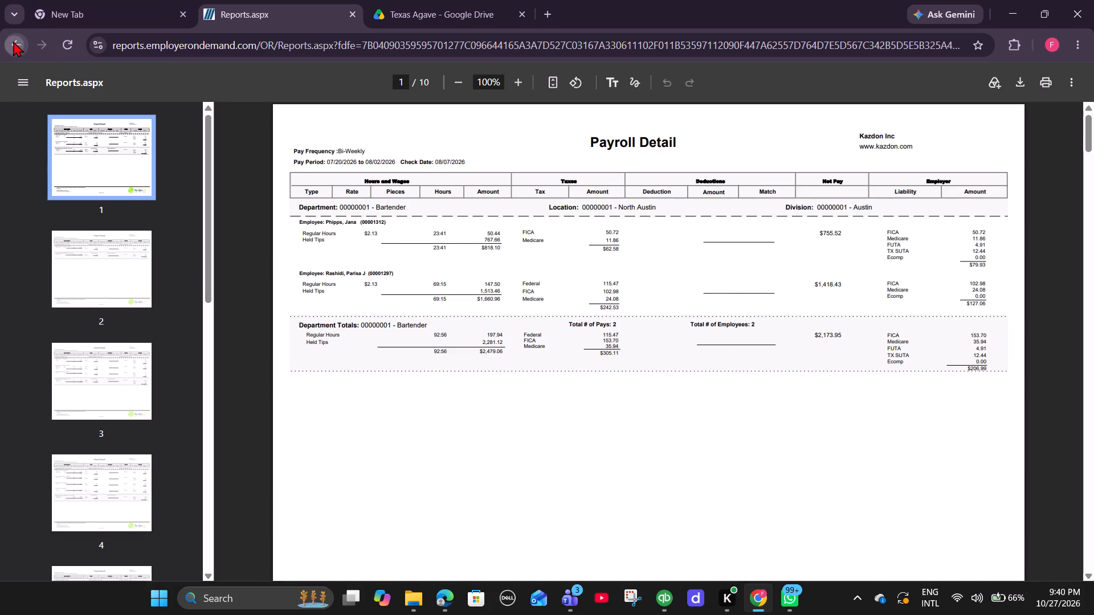
left_click(13, 41)
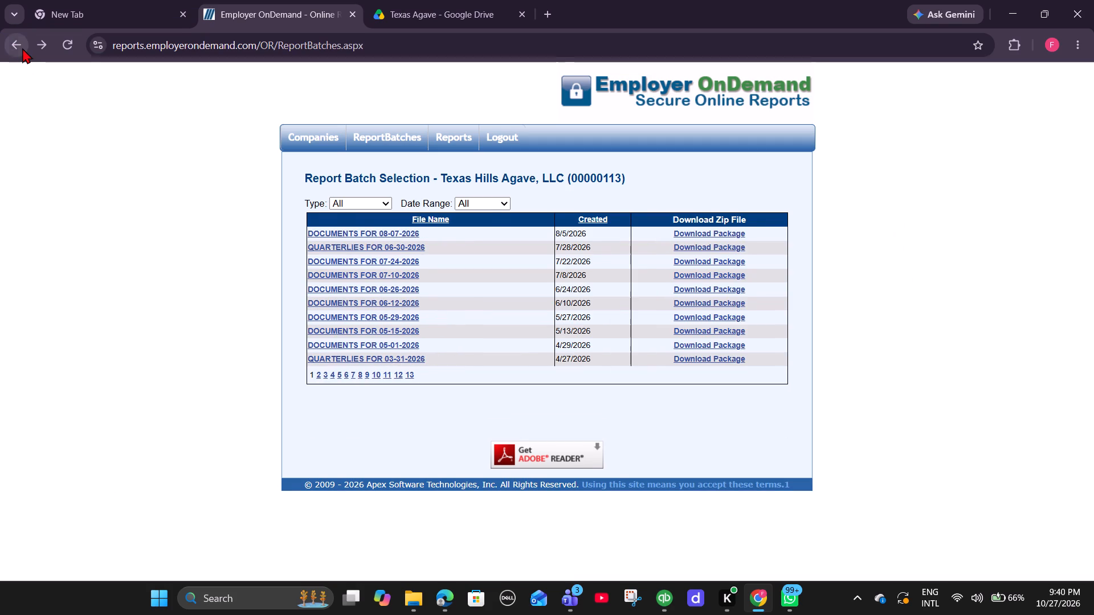
left_click(22, 47)
Open the Documents for 10-16-2026 report batch of Roya Austin LLC.
left_click(423, 223)
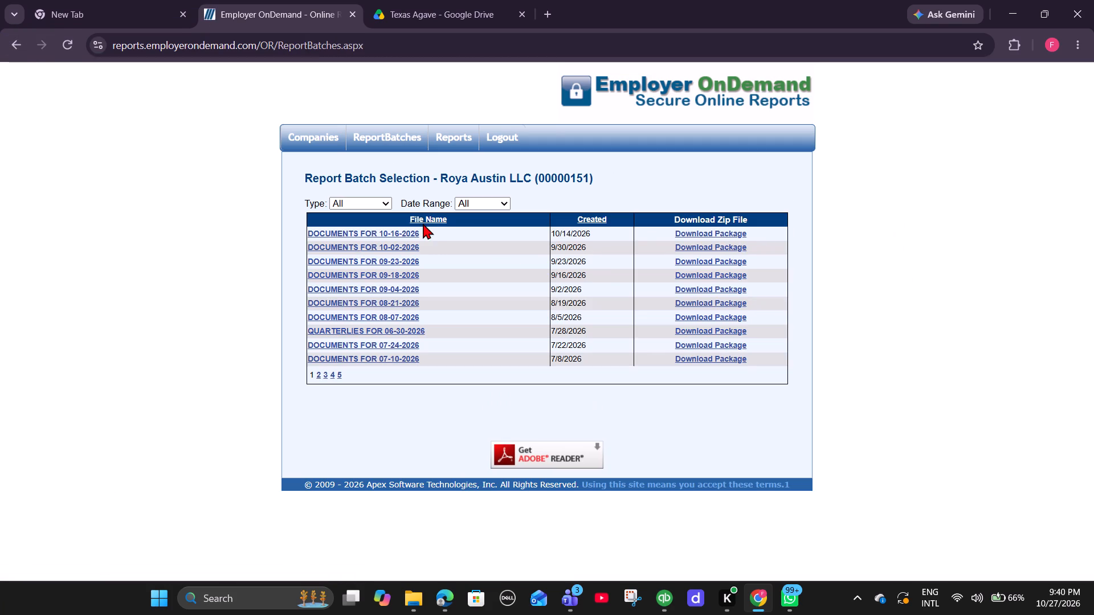
left_click(381, 233)
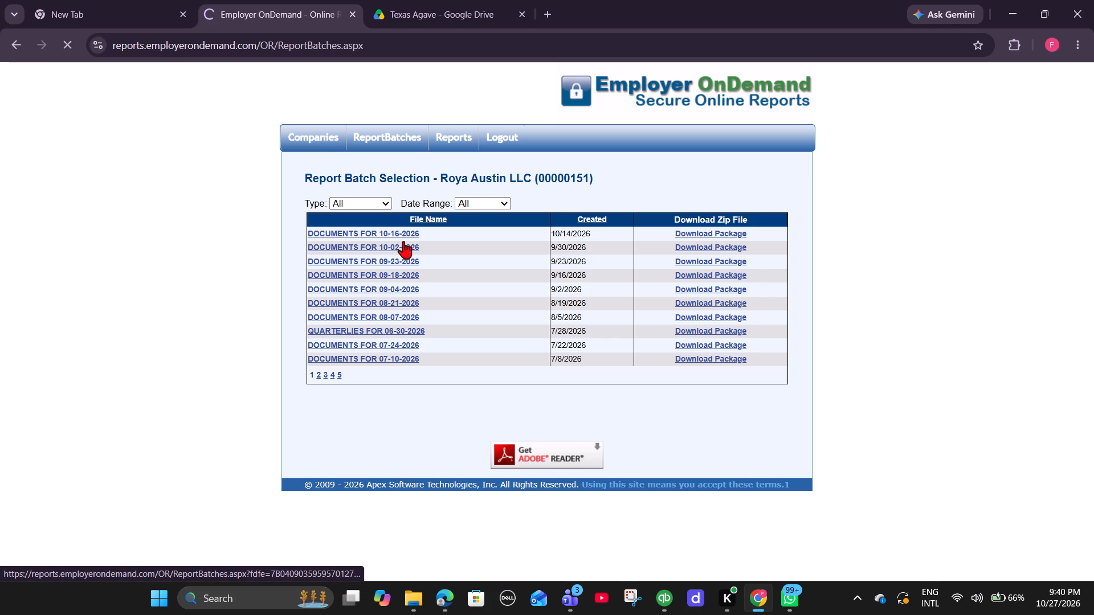
left_click(416, 0)
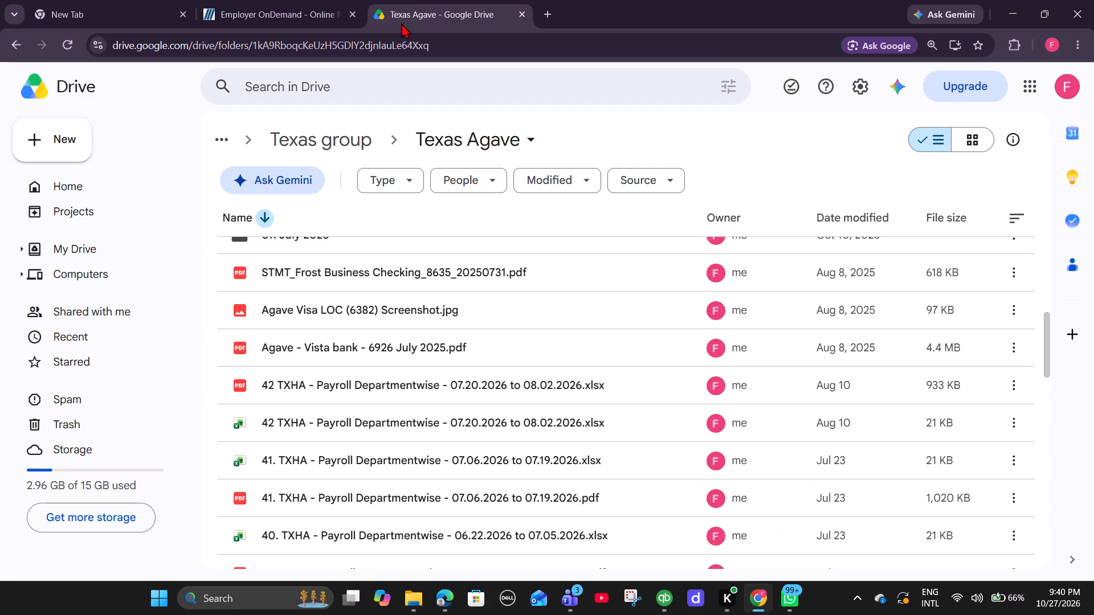
left_click(14, 45)
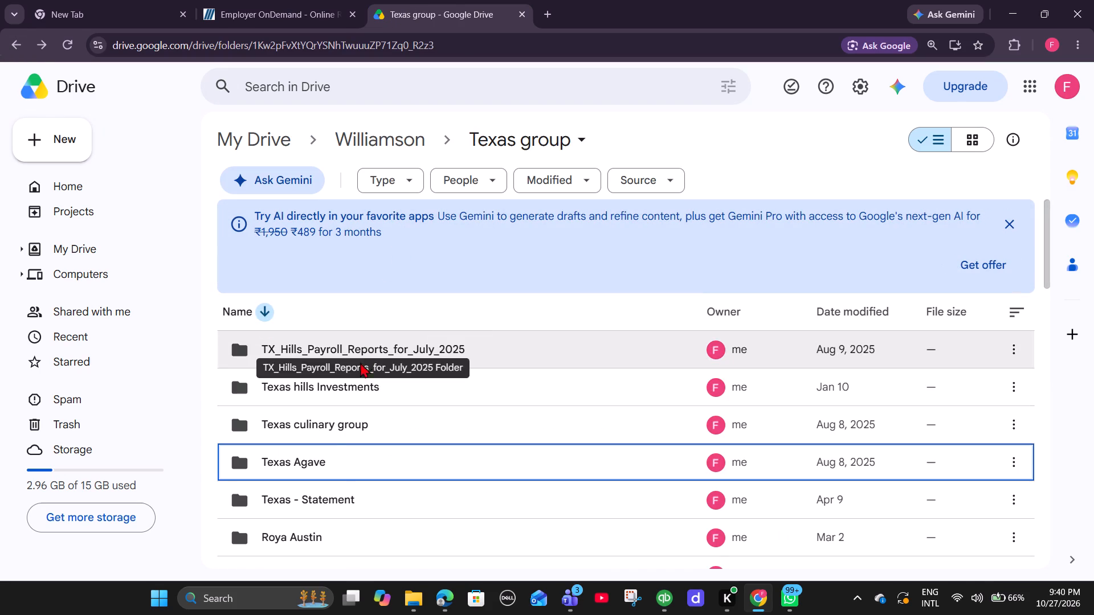
double_click(313, 531)
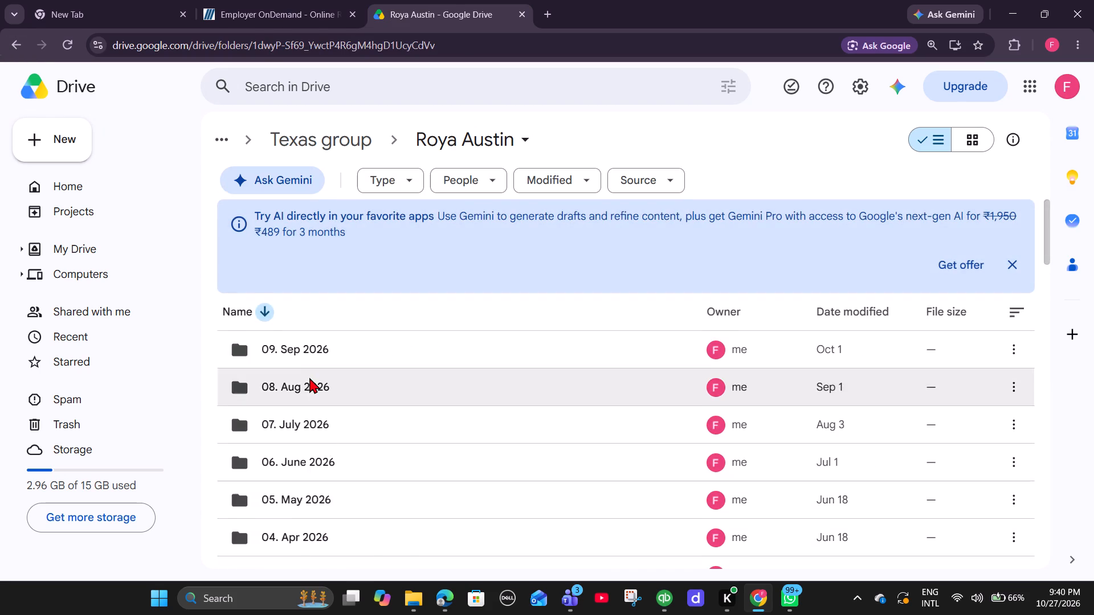
scroll(309, 378, "down", 6)
scroll(309, 378, "up", 1)
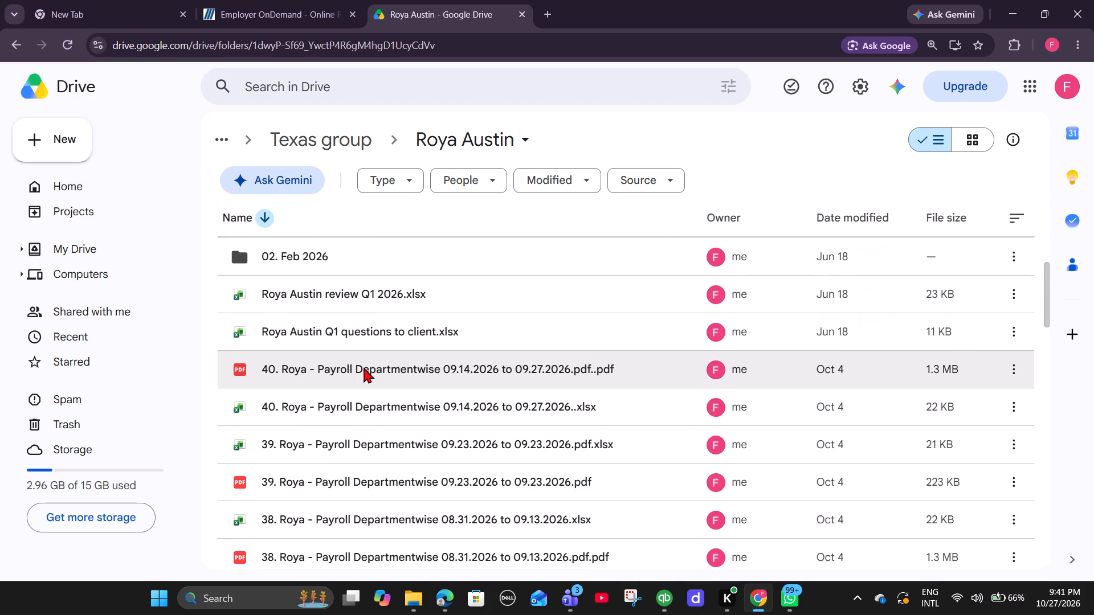
left_click(301, 0)
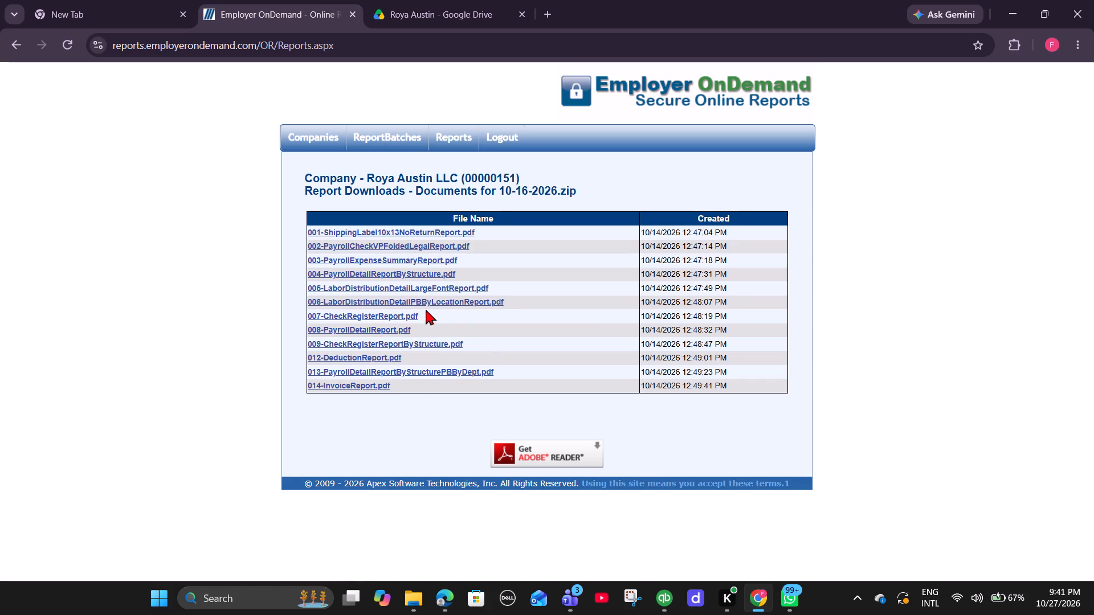
left_click(383, 371)
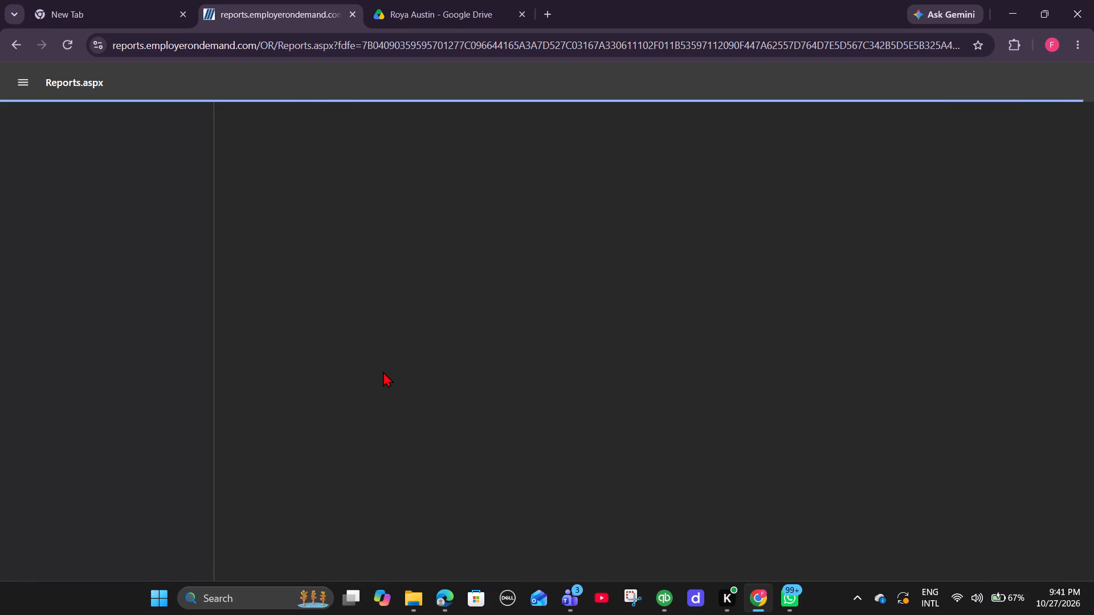
left_click(613, 129)
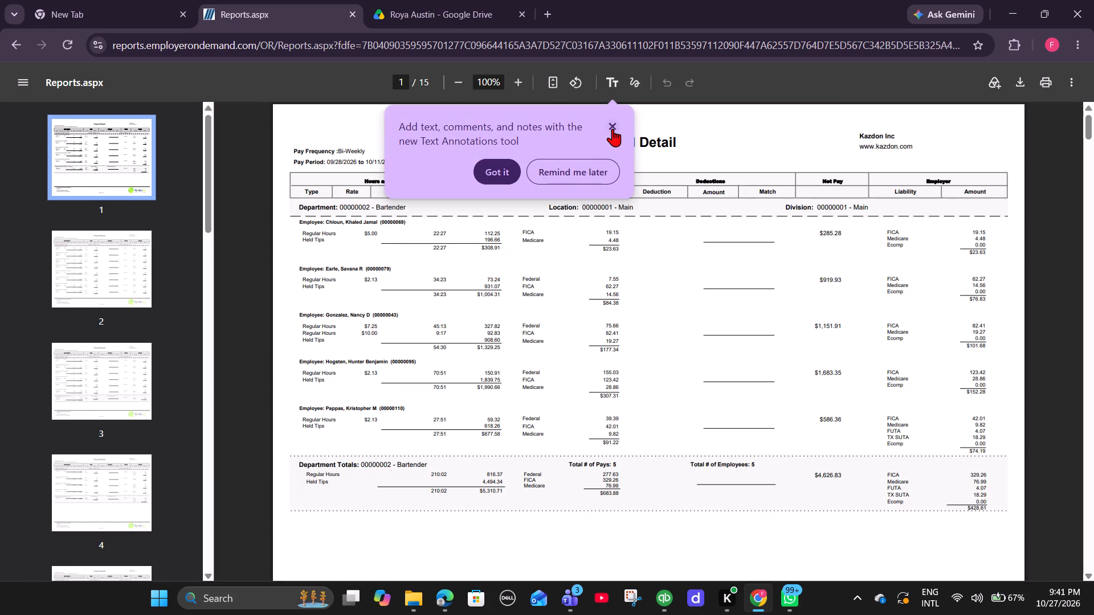
left_click(495, 0)
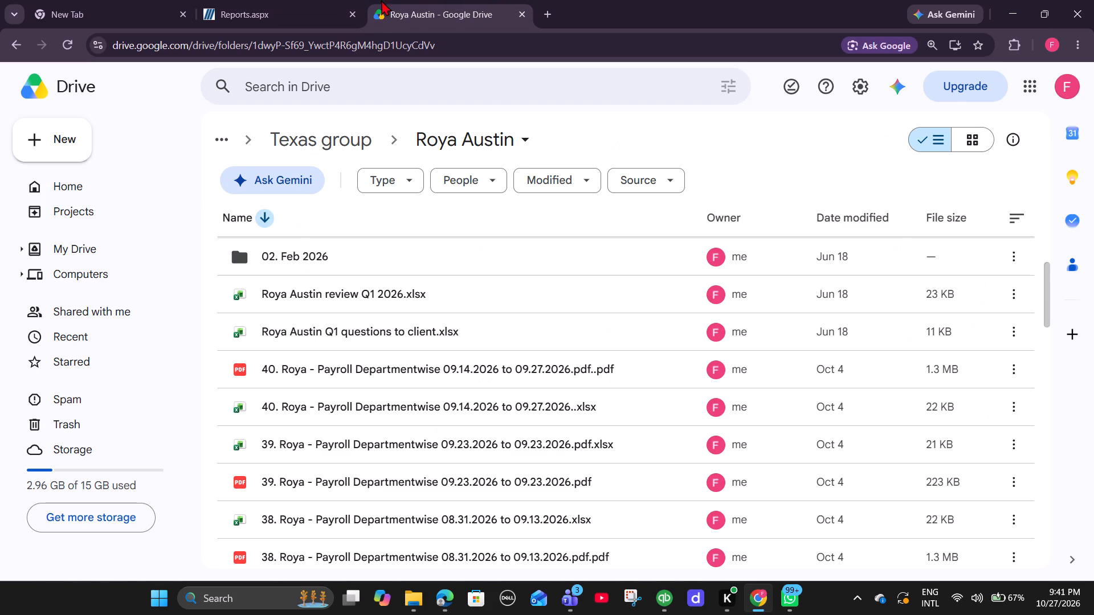
left_click(314, 0)
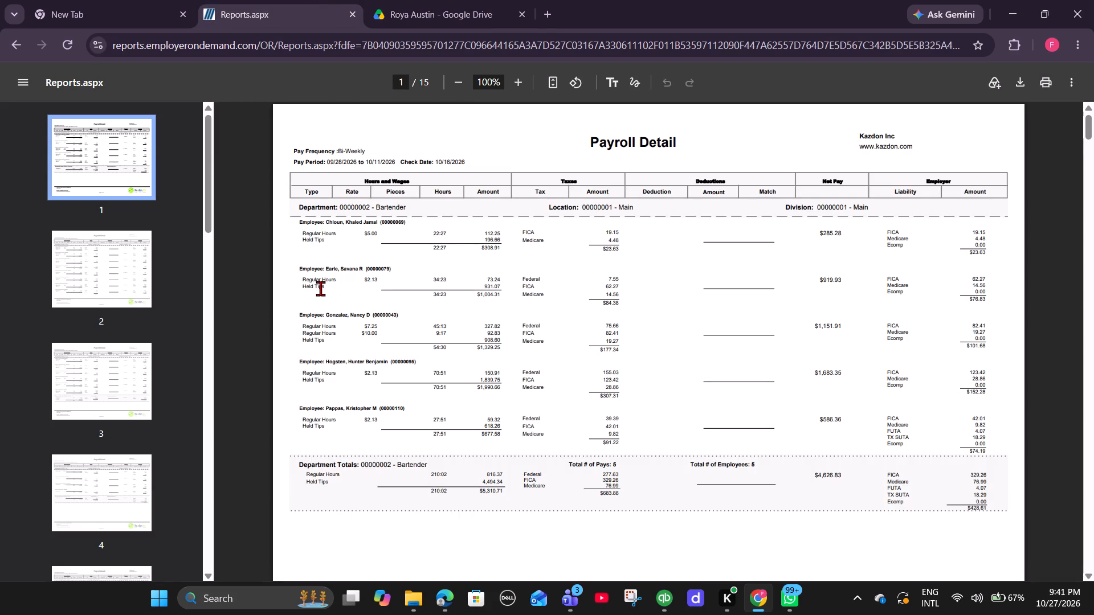
left_click(1022, 75)
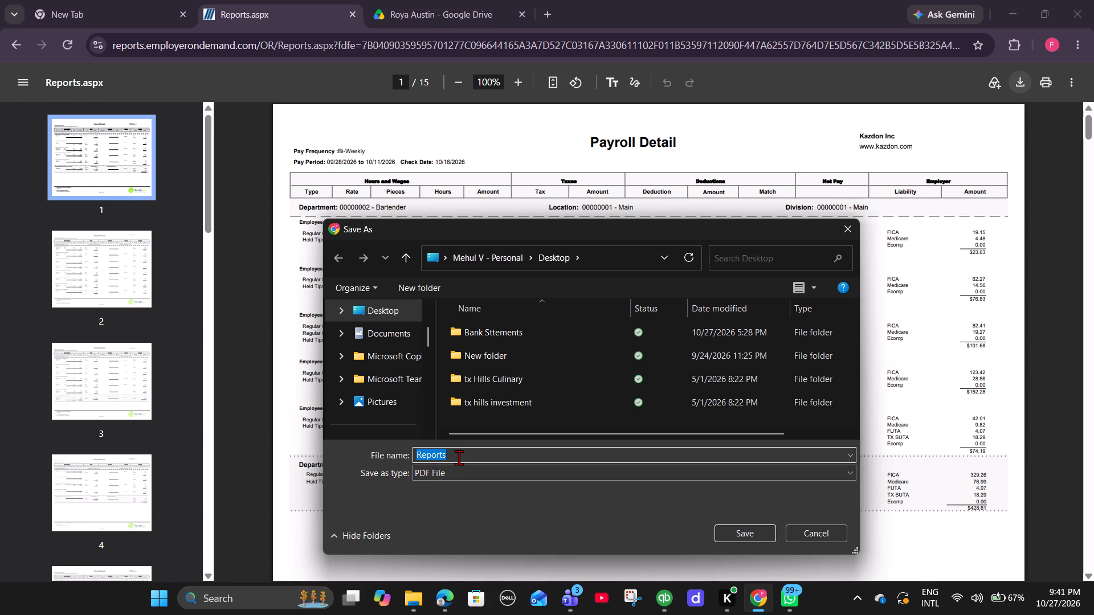
left_click(728, 531)
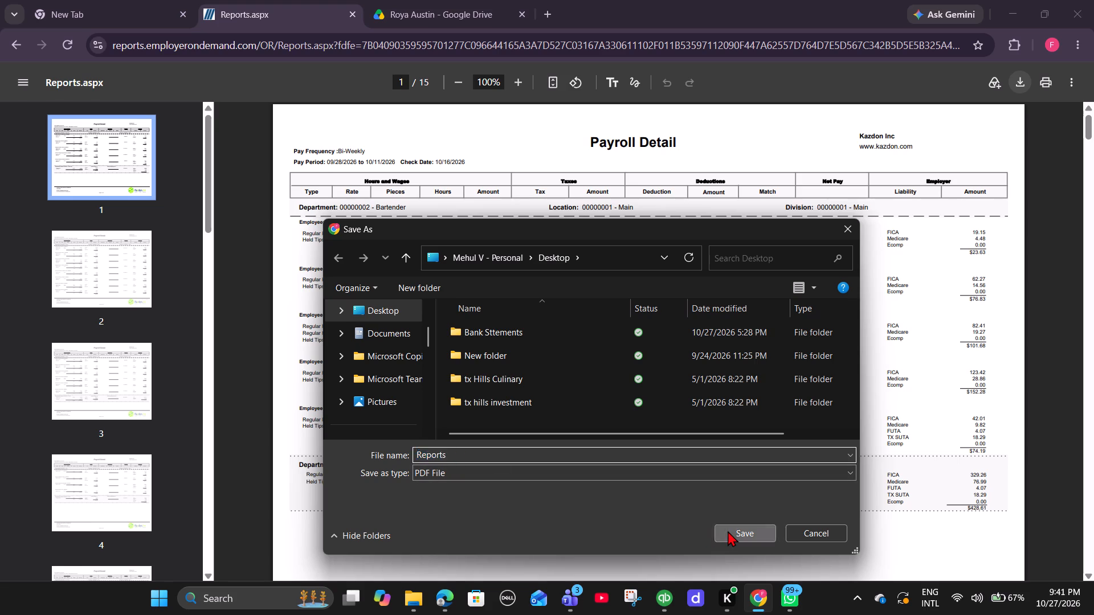
left_click(468, 0)
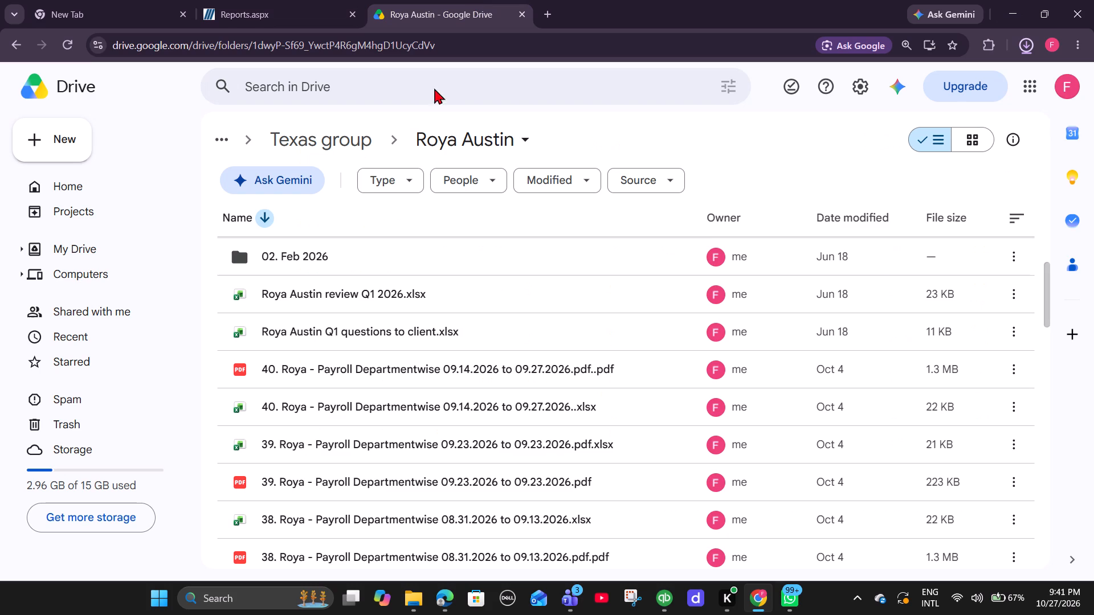
left_click(1015, 415)
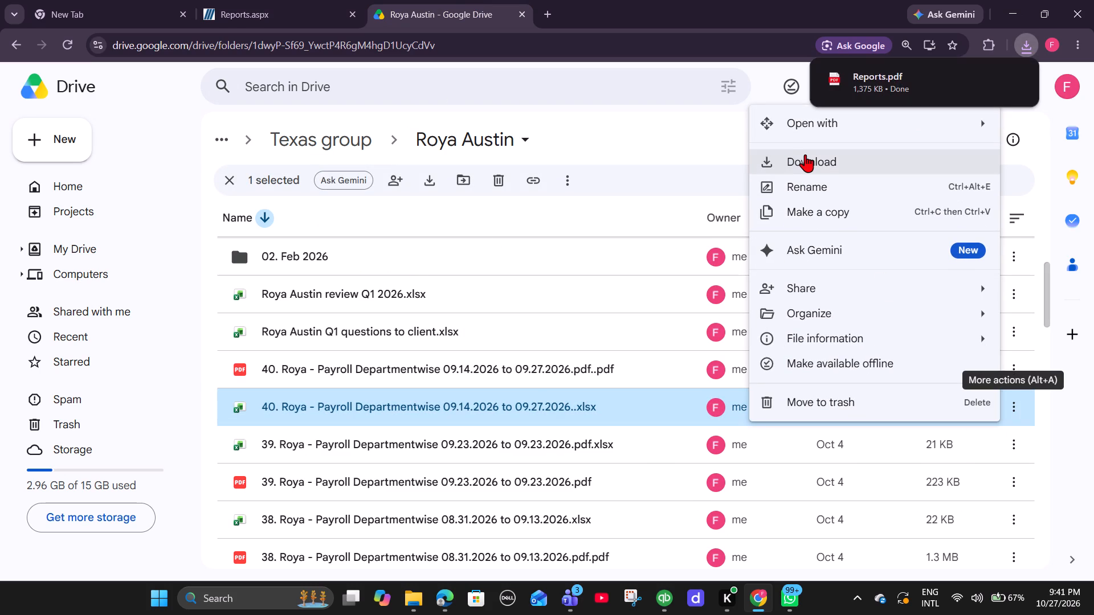
left_click(805, 154)
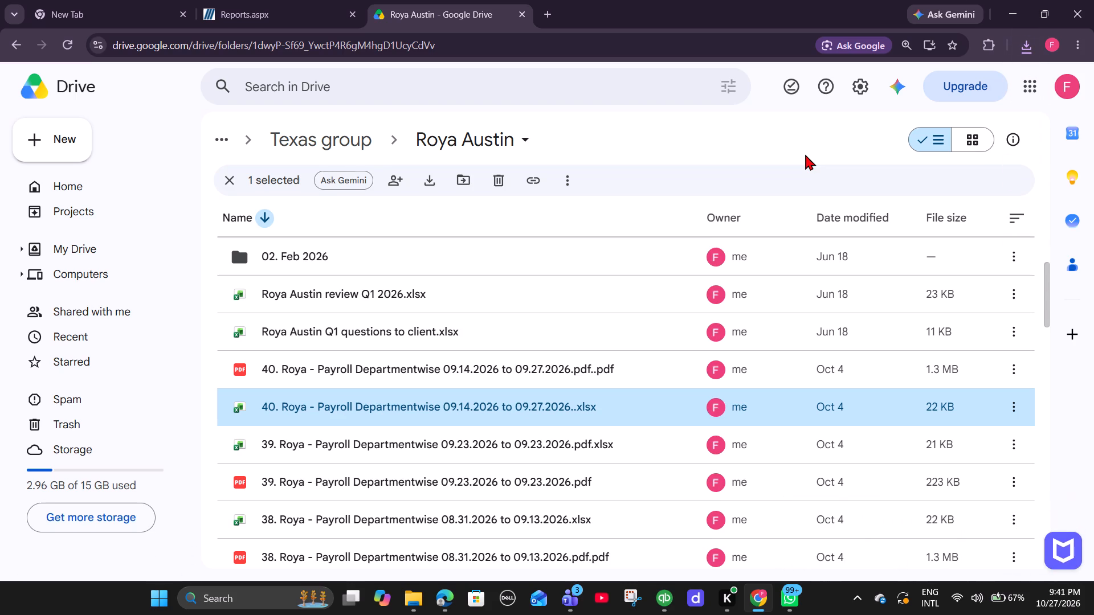
Cut the downloaded "40. Roya - Payroll Departmentwise" workbook from the Downloads folder and get the folder window out of the way.
left_click(1028, 52)
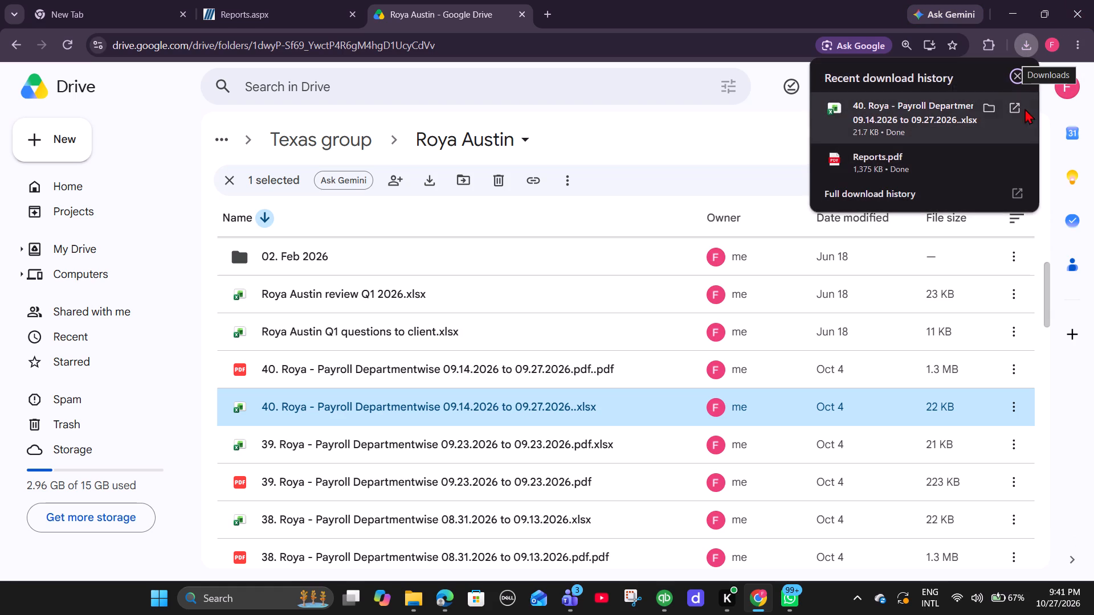
left_click(988, 108)
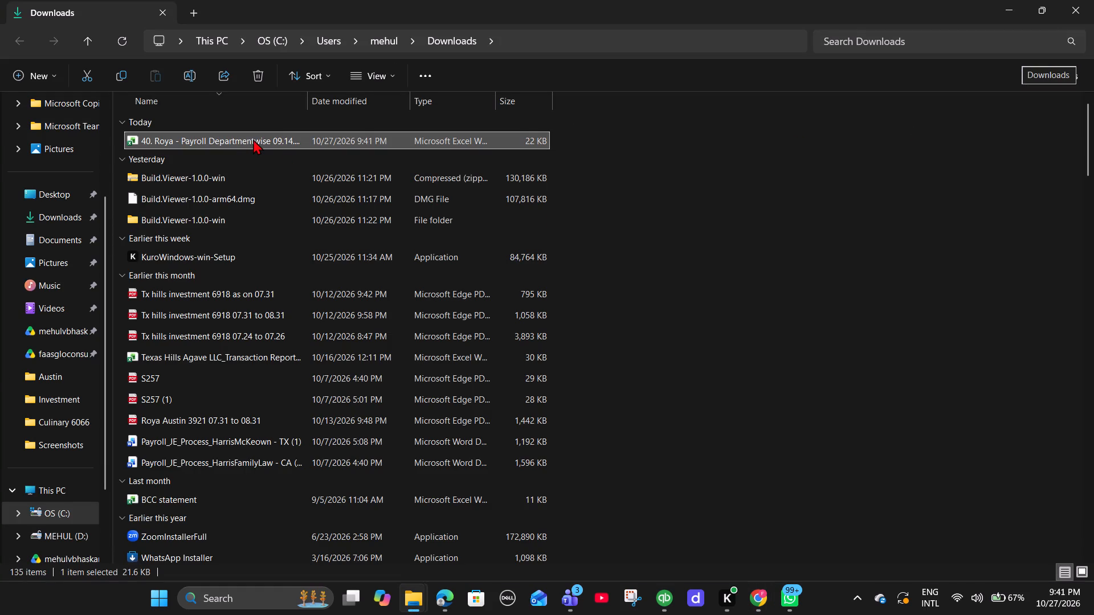
right_click(249, 139)
left_click(266, 152)
left_click(1019, 0)
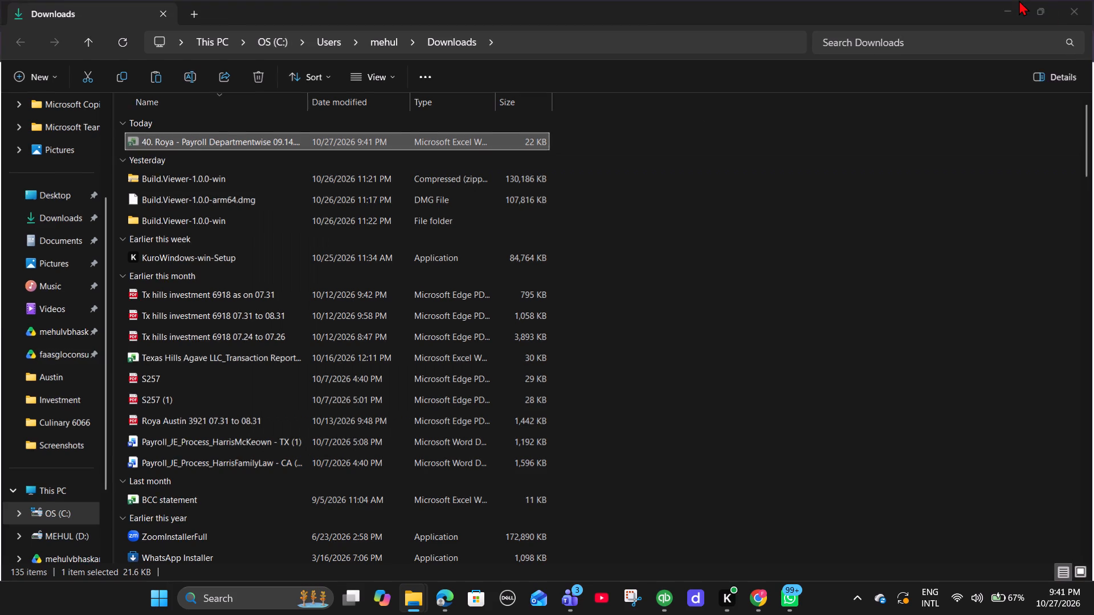
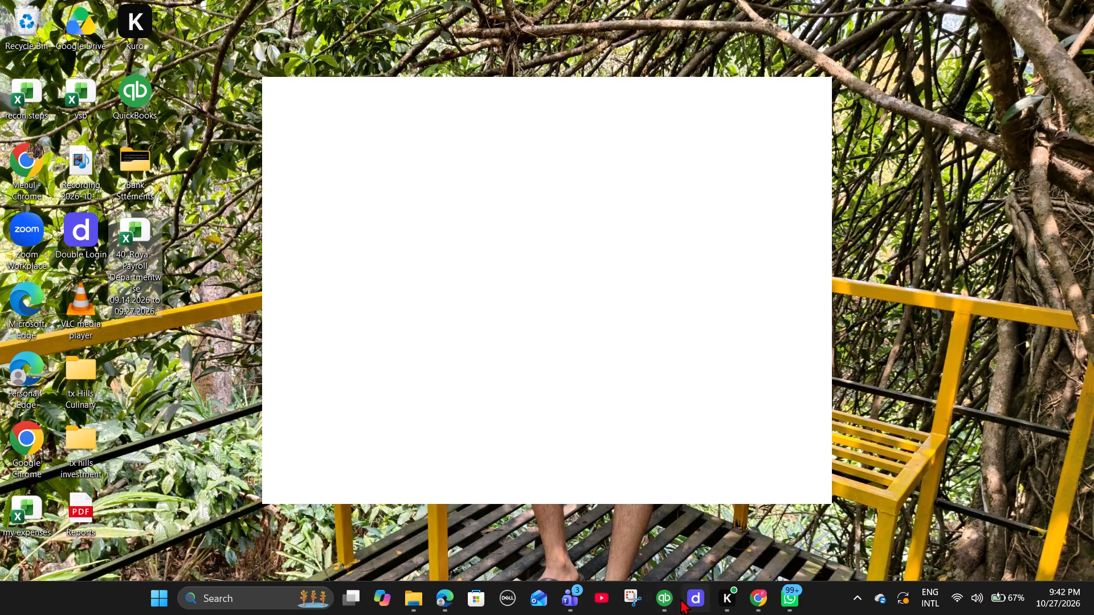
Switch to Chrome and bring up the open Payroll Detail report for the pay period 09/28/2026 to 10/11/2026.
left_click(753, 598)
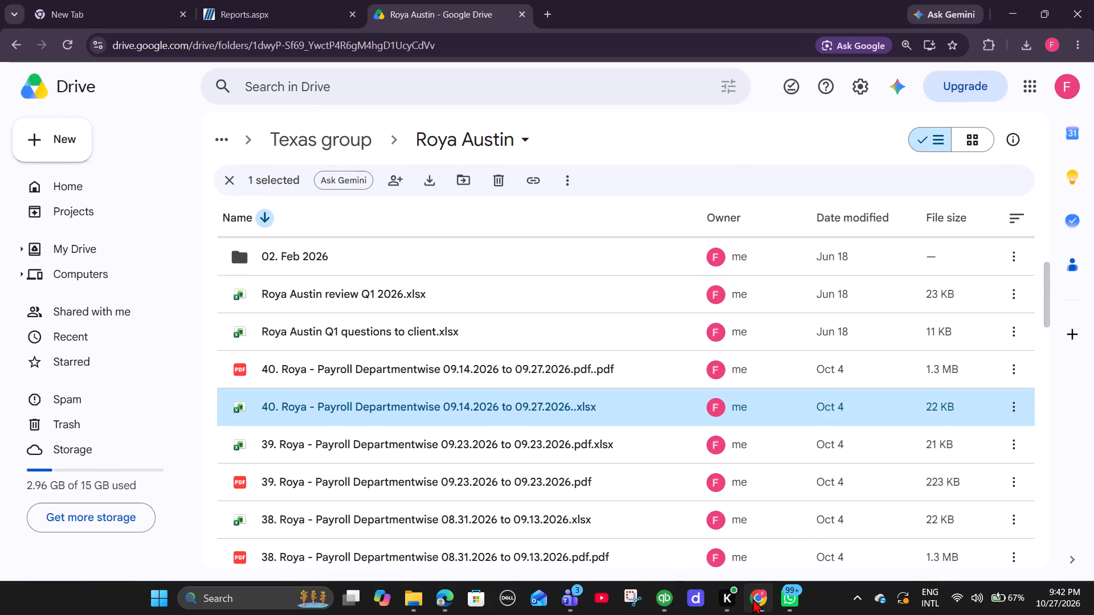
left_click(272, 0)
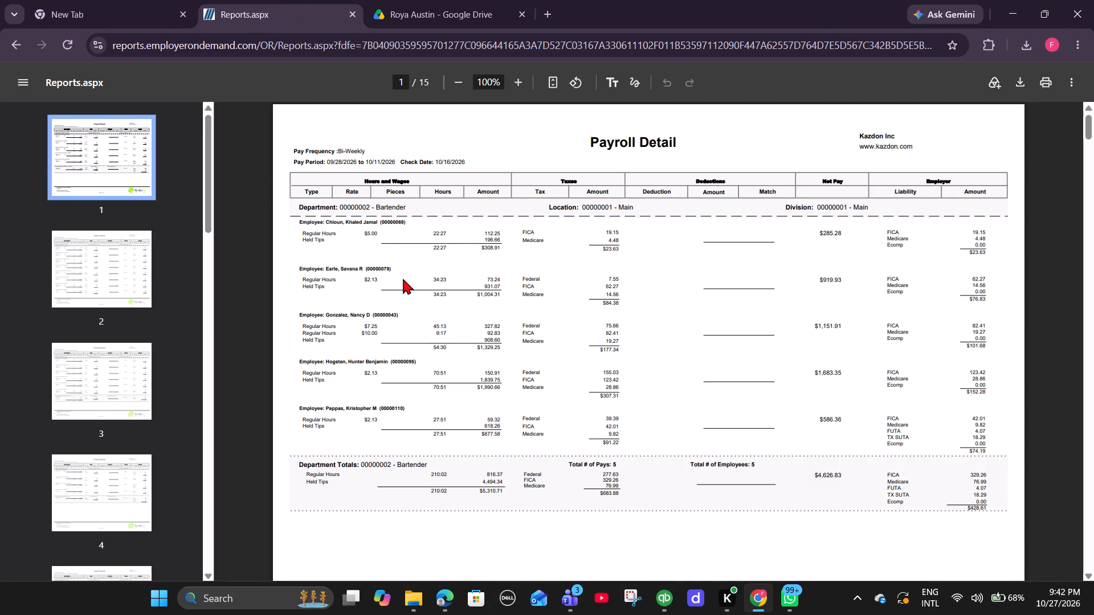
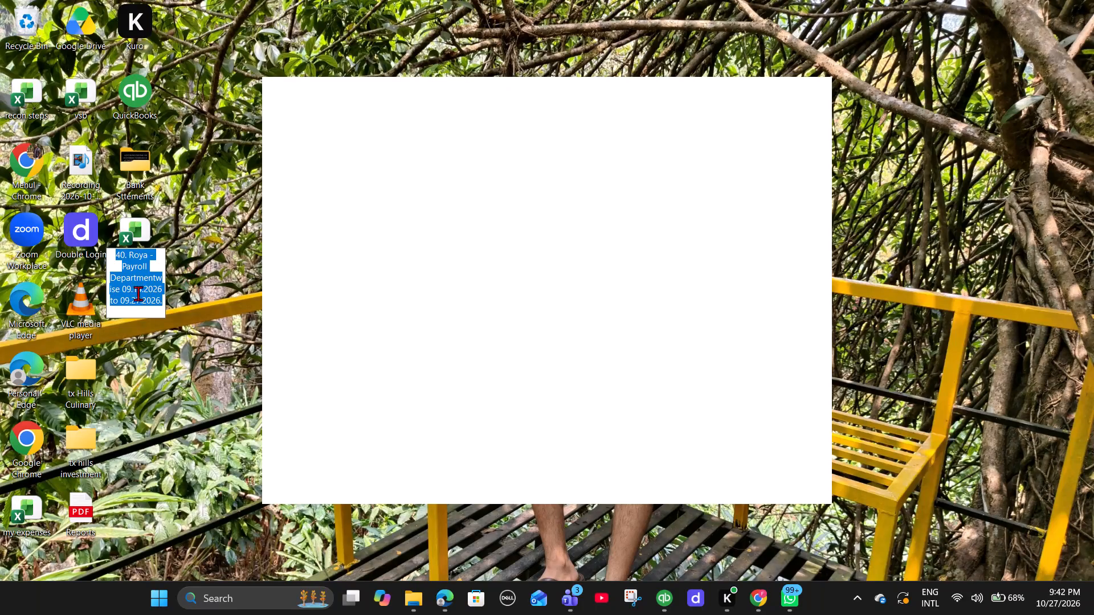
Change the pay period in the desktop payroll workbook's file name to 09.28.2026 to 10.11.2026.
left_click(138, 288)
left_click(140, 287)
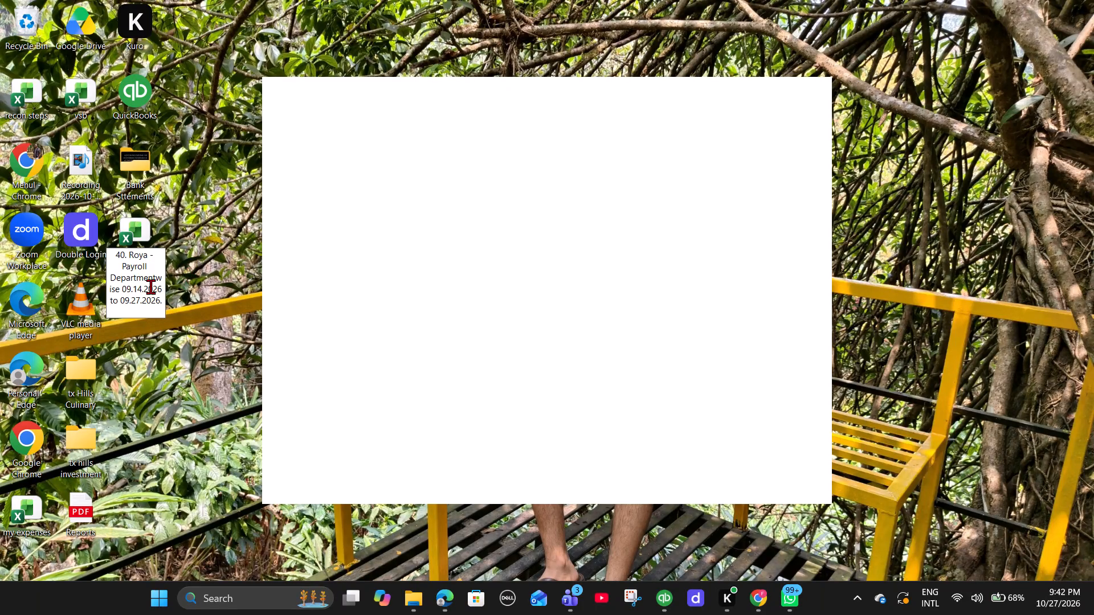
key("BackSpace")
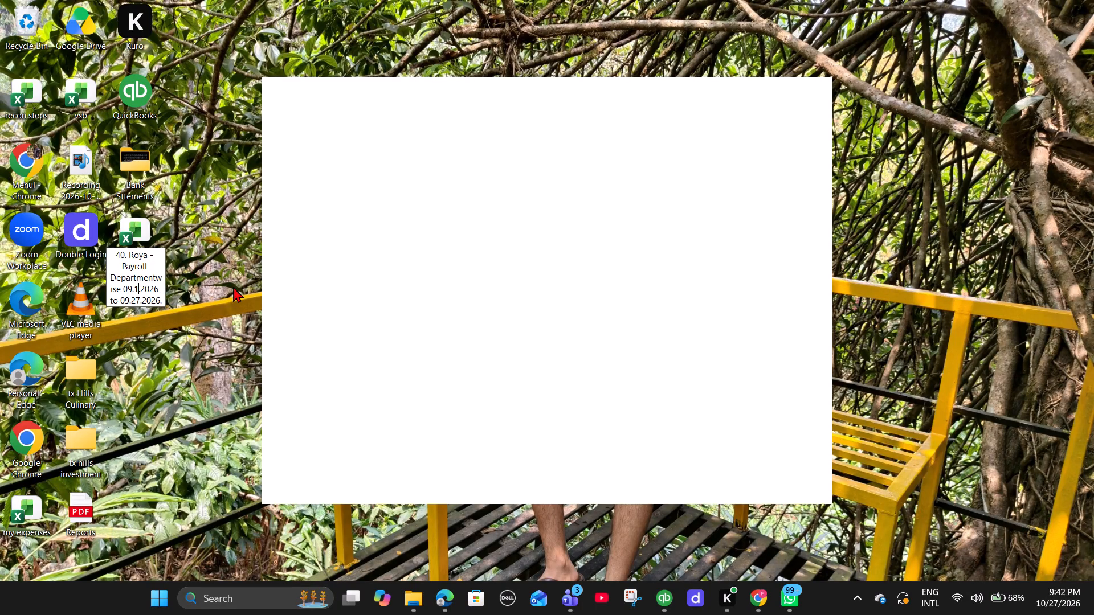
key("BackSpace")
type("28")
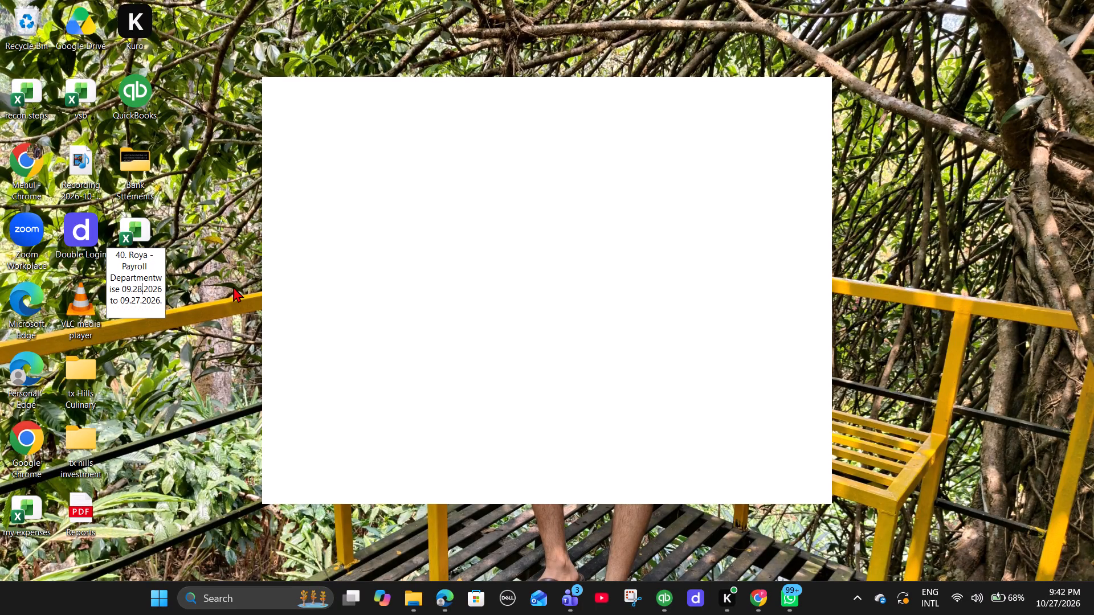
key("Down")
key("Left")
key("Left")
key("Left")
key("Left")
key("BackSpace")
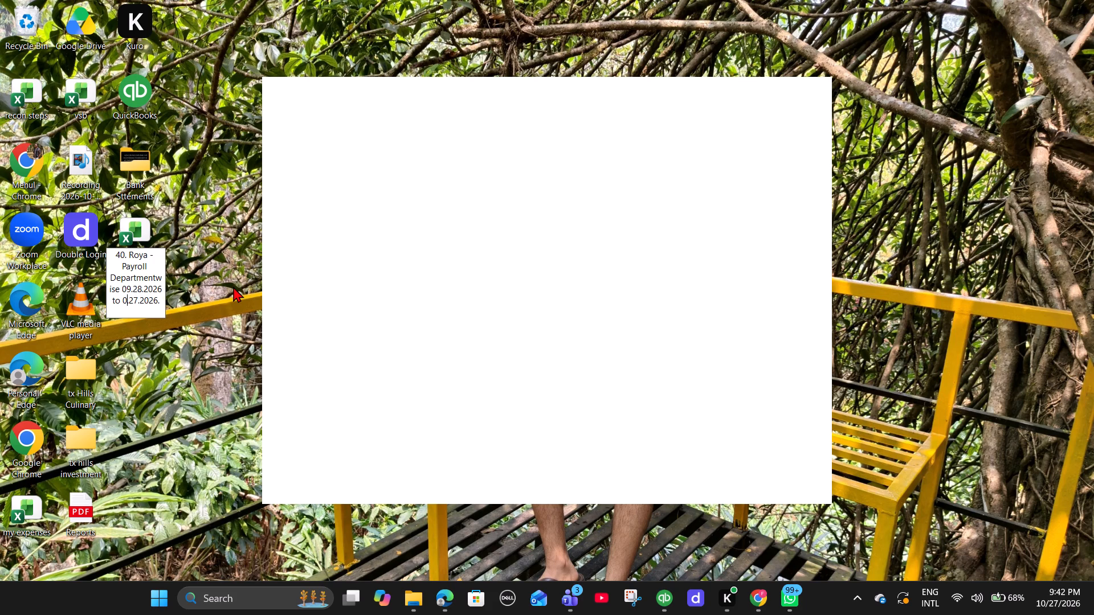
key("Left")
key("1")
key("Right")
key("Right")
key("Right")
key("Right")
key("BackSpace")
key("BackSpace")
type("11")
Change the leading number in the payroll workbook's file name to 41 and finish the rename.
key("Up")
key("Up")
key("Up")
key("Up")
key("Left")
key("Left")
key("Left")
key("Left")
key("Left")
key("BackSpace")
key("1")
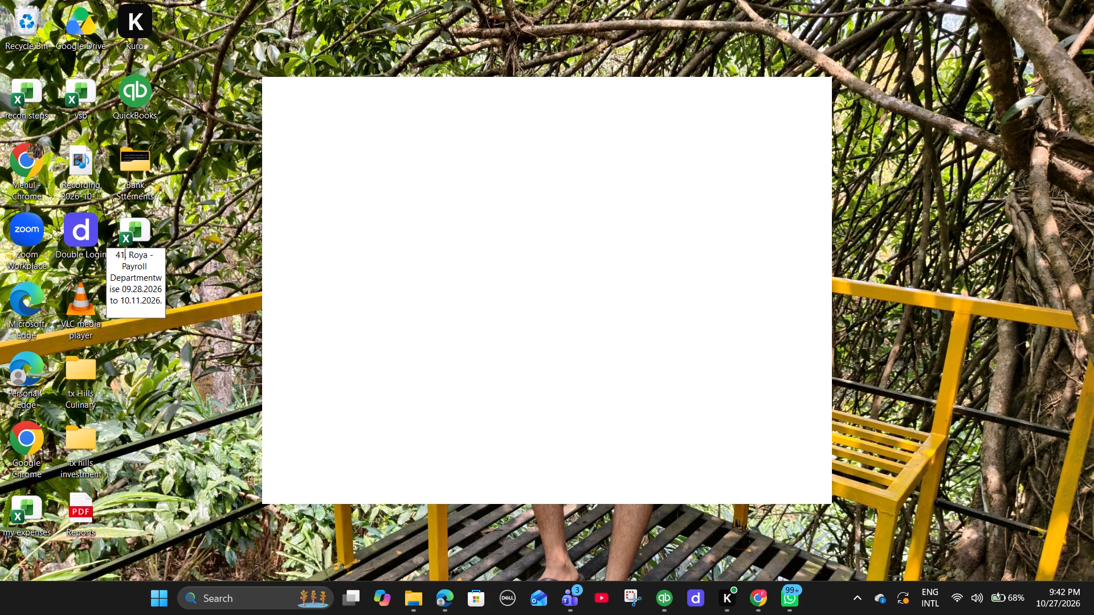
key("Return")
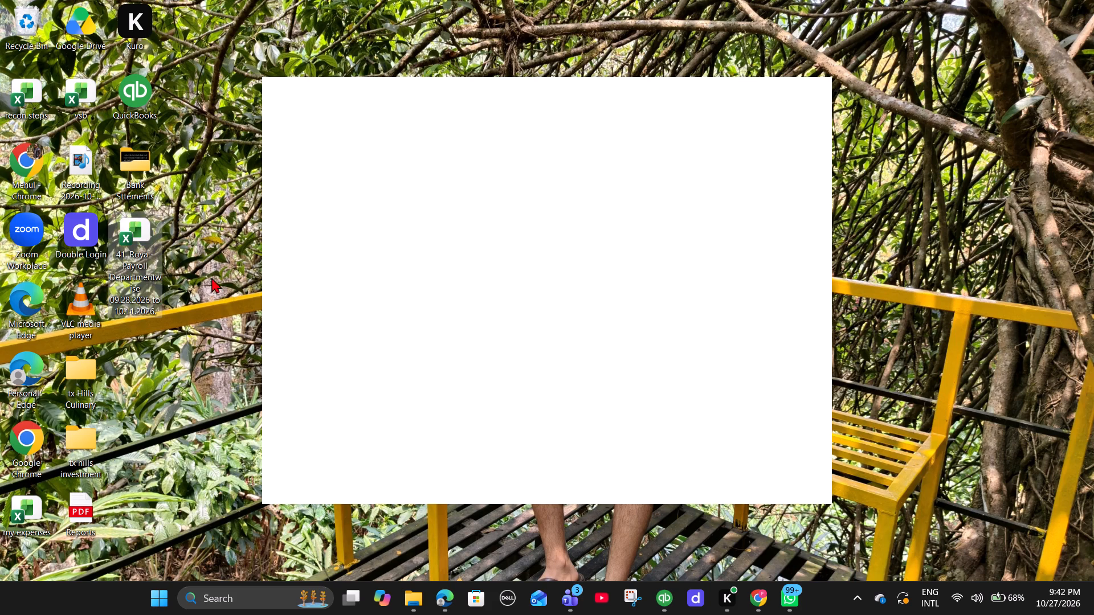
Copy the payroll workbook's file name and rename the Reports PDF on the desktop with it.
left_click(125, 259)
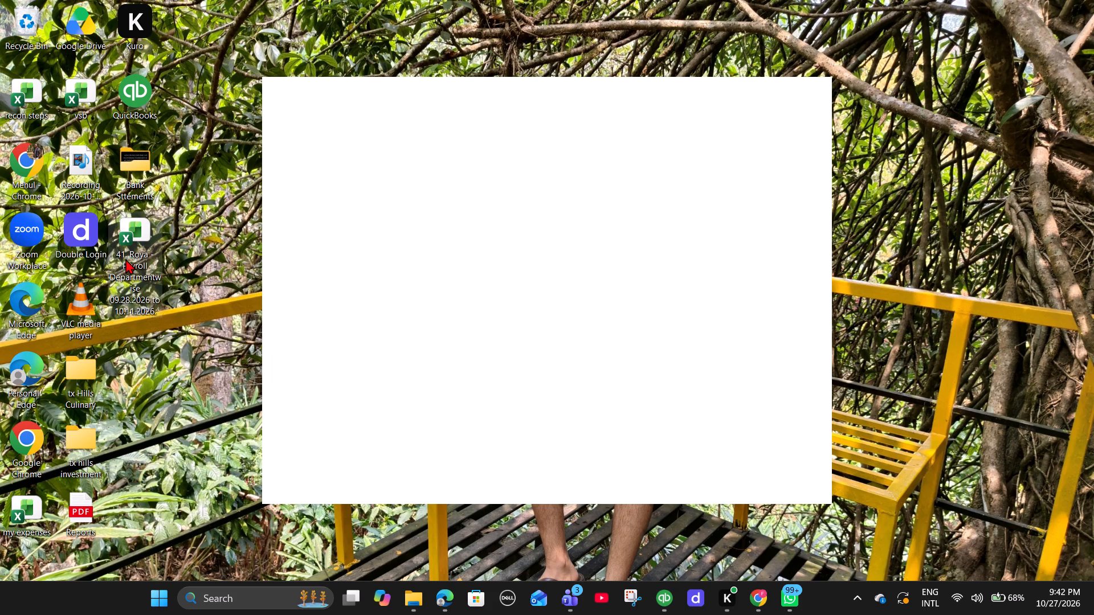
right_click(142, 279)
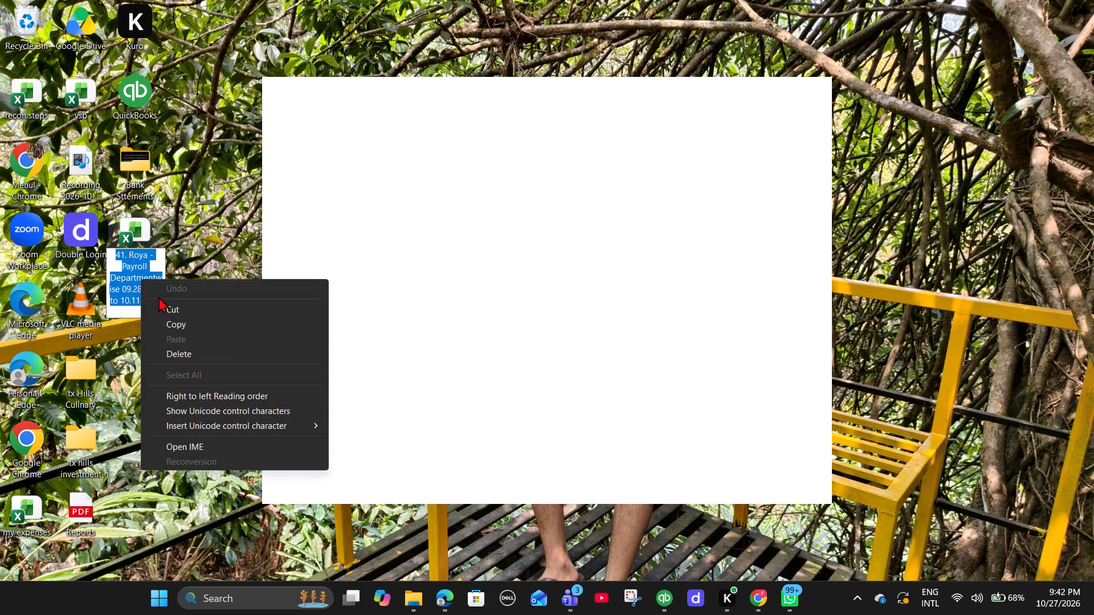
left_click(171, 318)
left_click(91, 511)
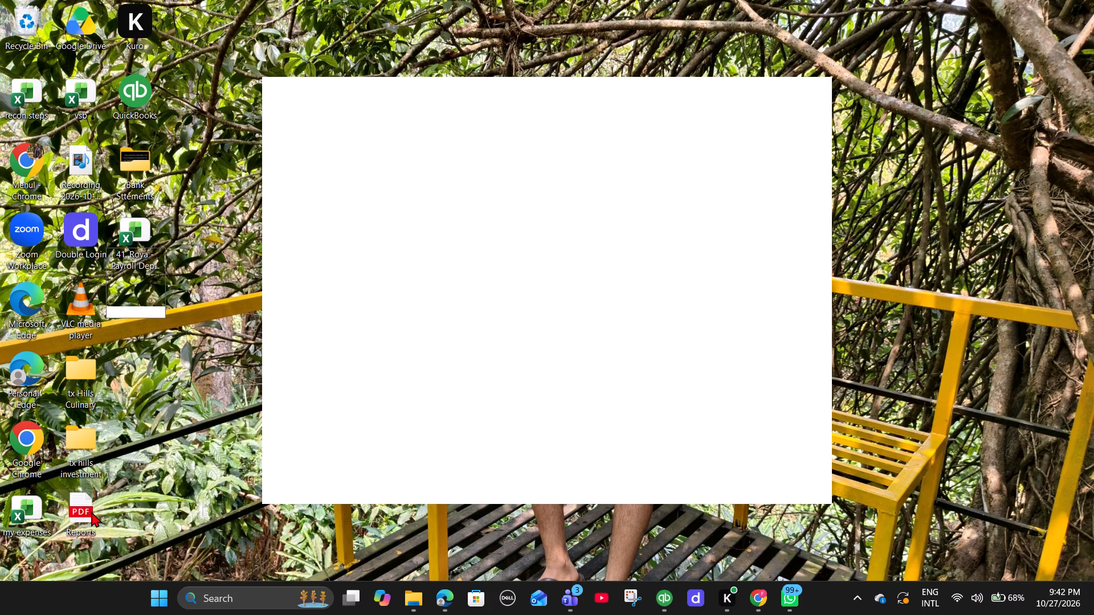
right_click(88, 511)
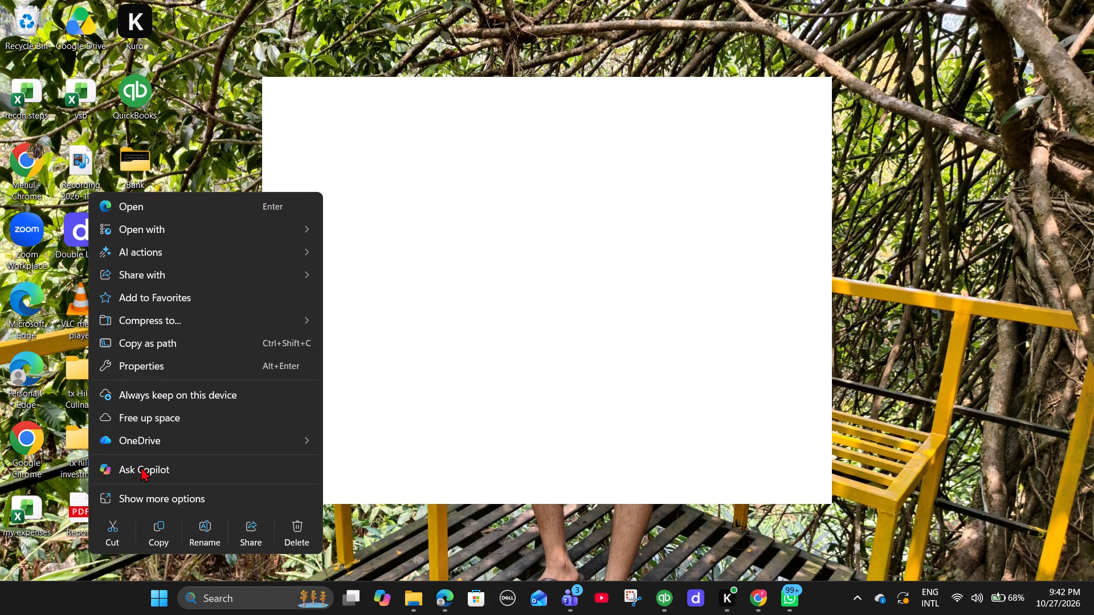
left_click(227, 523)
left_click(221, 523)
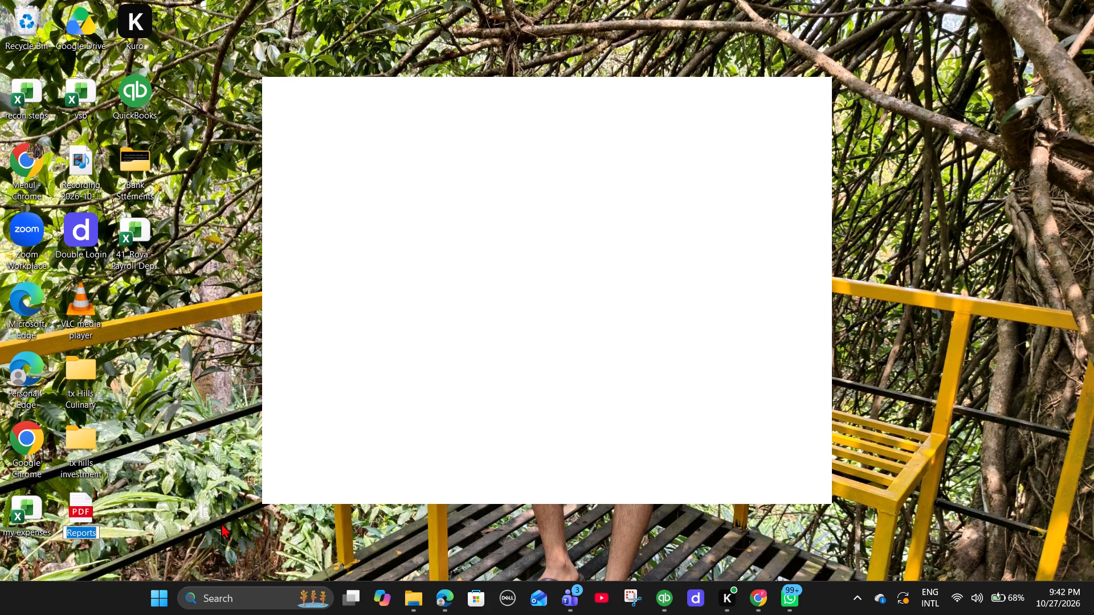
key("ctrl+v")
key("Return")
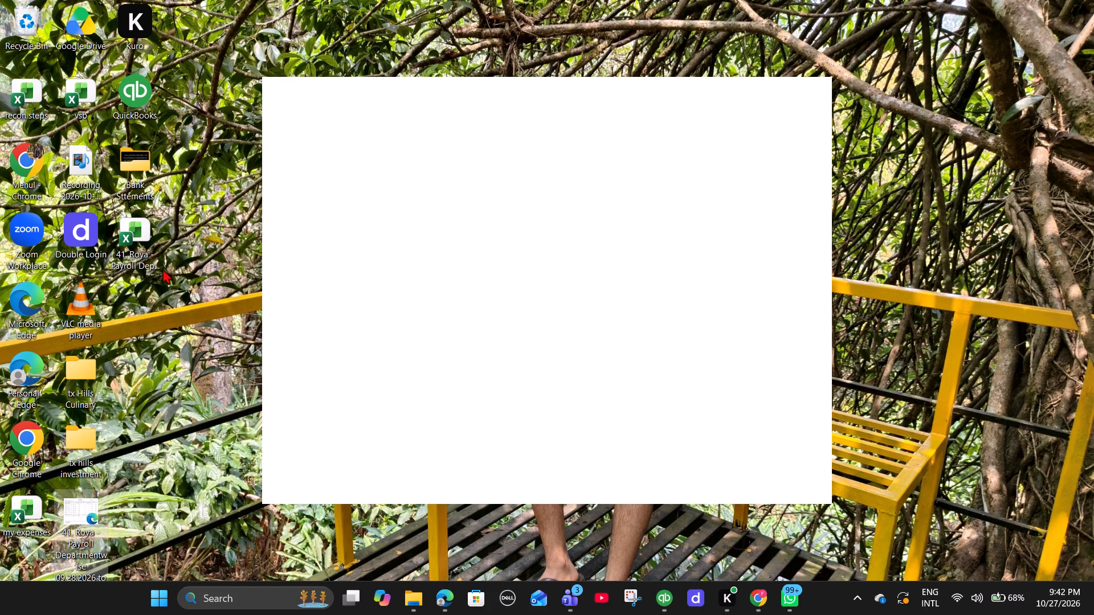
Open the renamed workbook 41. Roya - Payroll Departmentwise 09.28.2026 to 10.11.2026 in Excel.
double_click(149, 244)
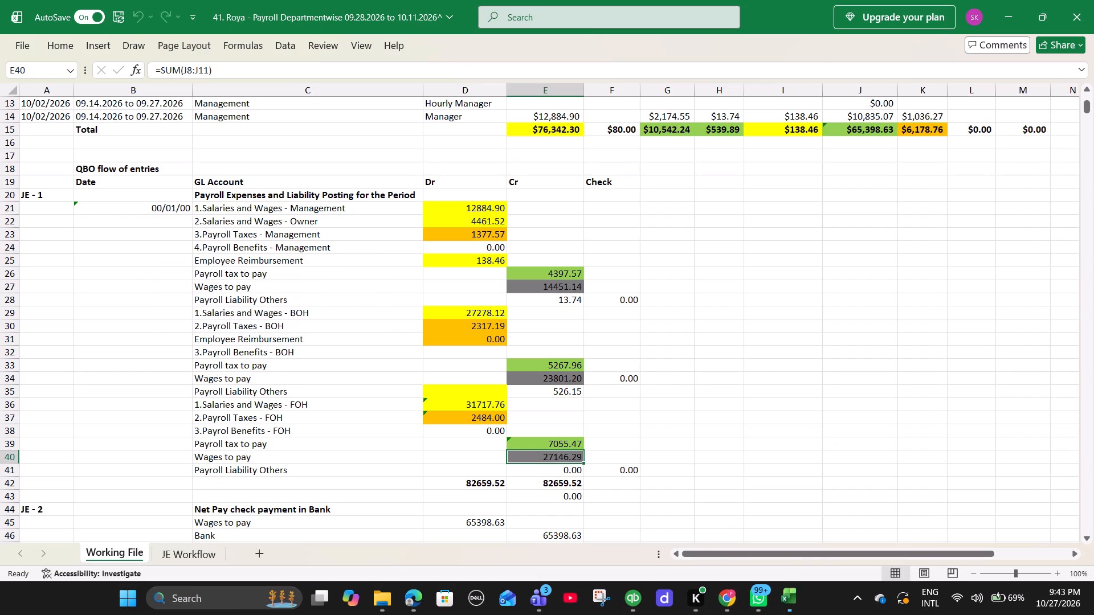
Clear the previous period's amounts in rows 2 to 14, from Salaries and Wages through Employee Reimbursement and in Employer Tax, keeping Net Pay.
scroll(651, 284, "up", 9)
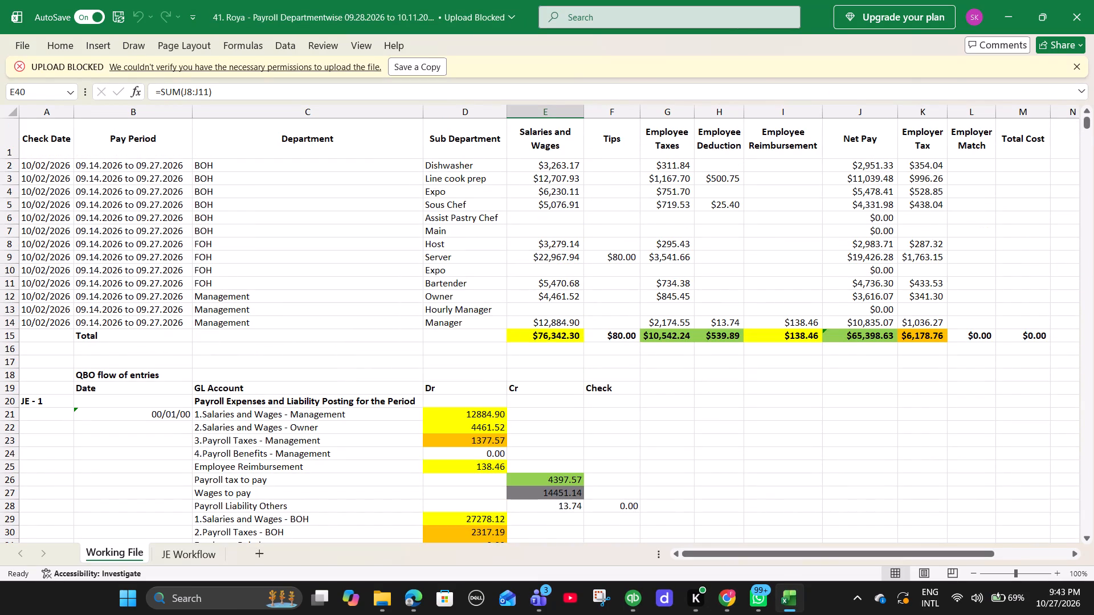
scroll(651, 284, "up", 2)
left_click_drag(519, 163, 803, 267)
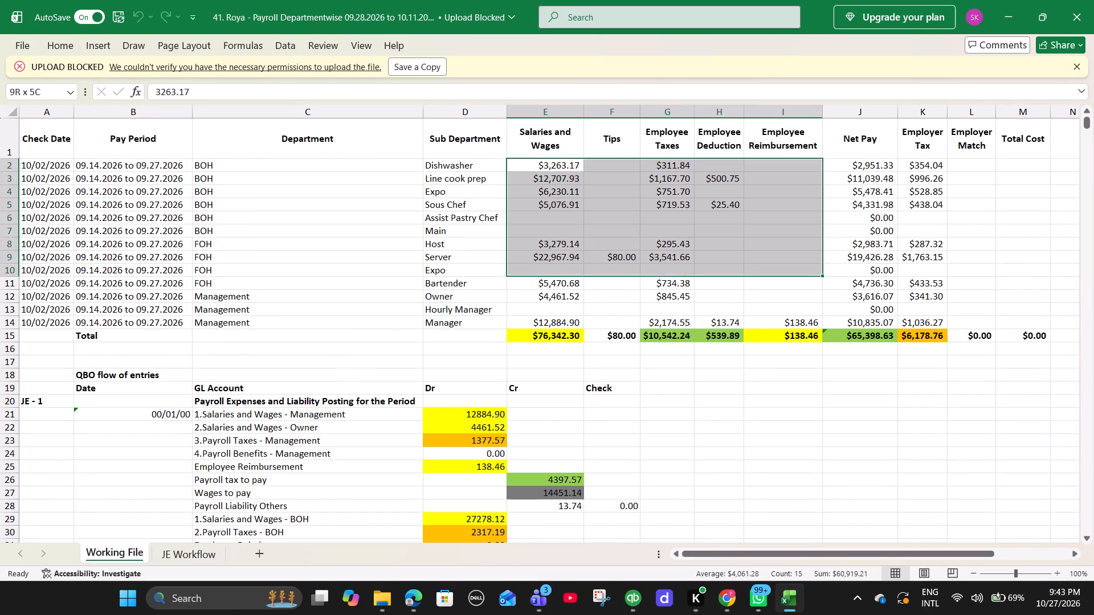
left_click_drag(803, 267, 790, 314)
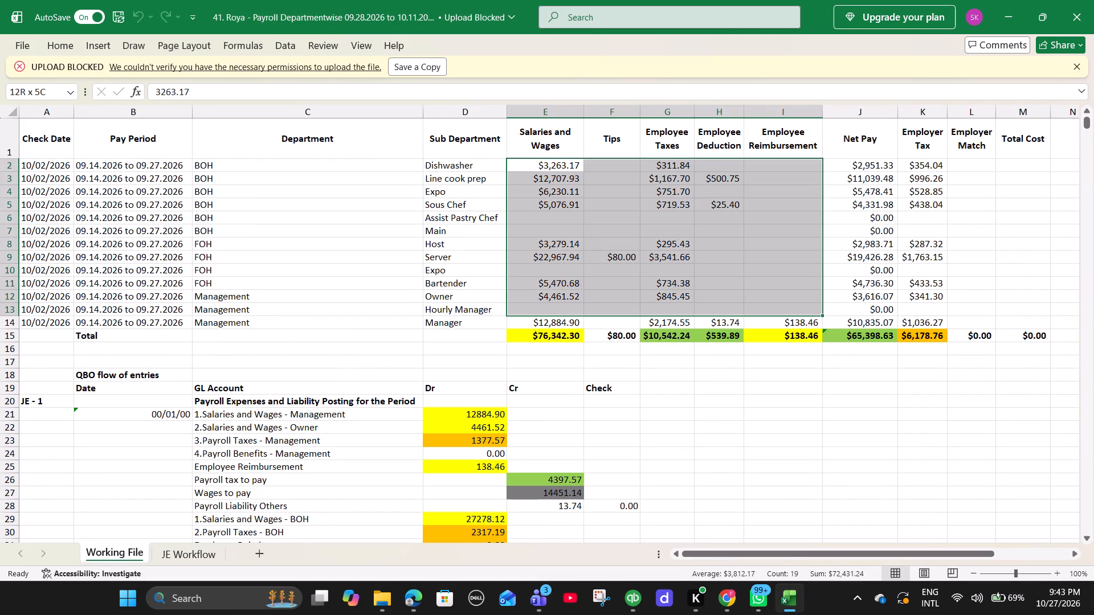
left_click_drag(790, 314, 790, 325)
key("Delete")
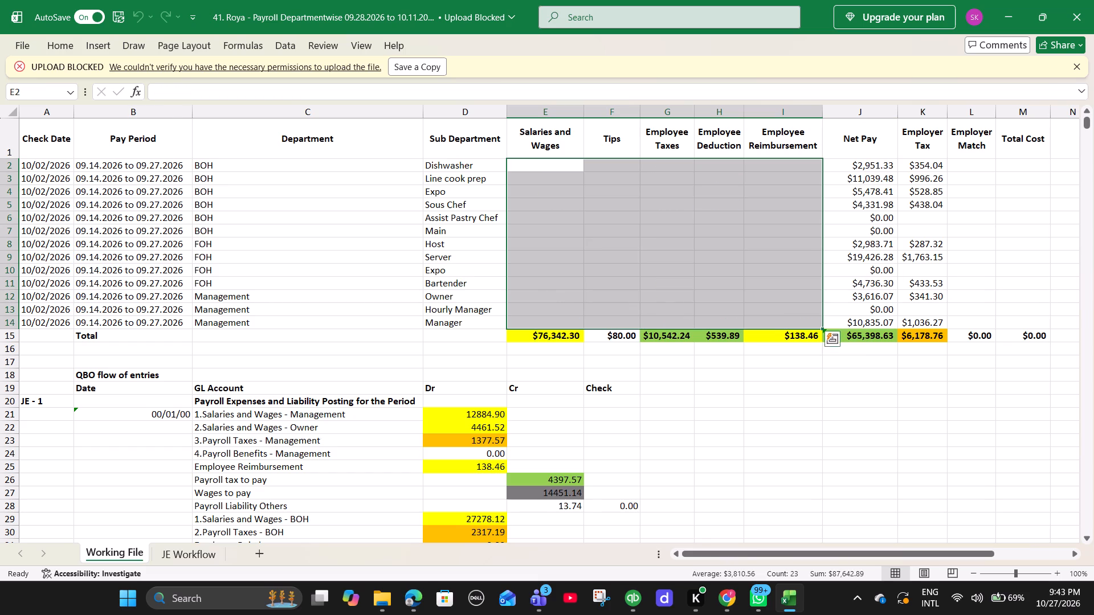
left_click_drag(923, 164, 941, 314)
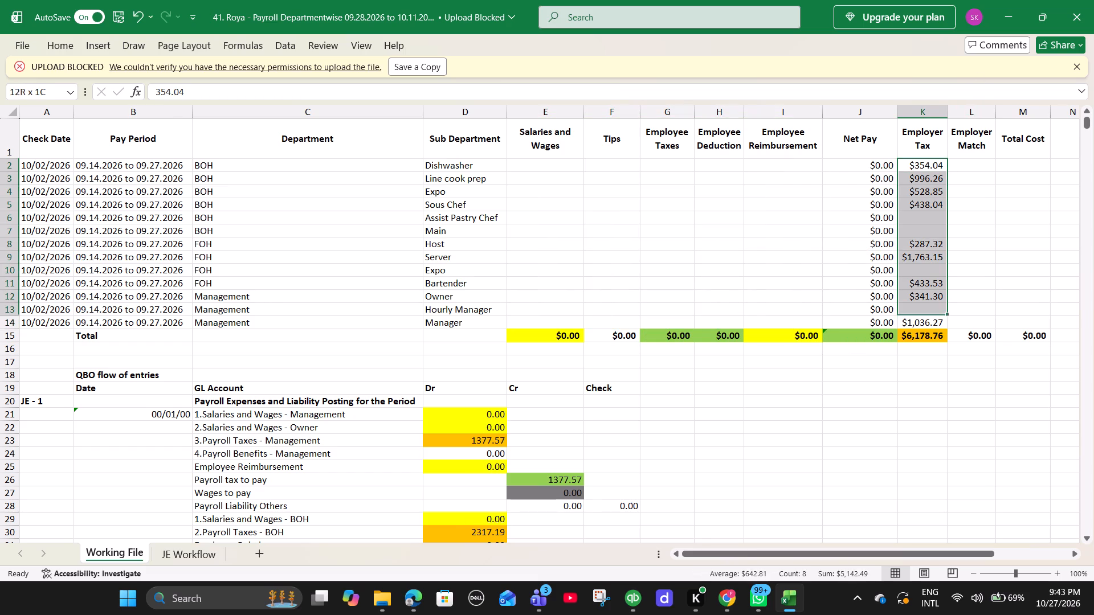
left_click_drag(941, 314, 941, 318)
key("Delete")
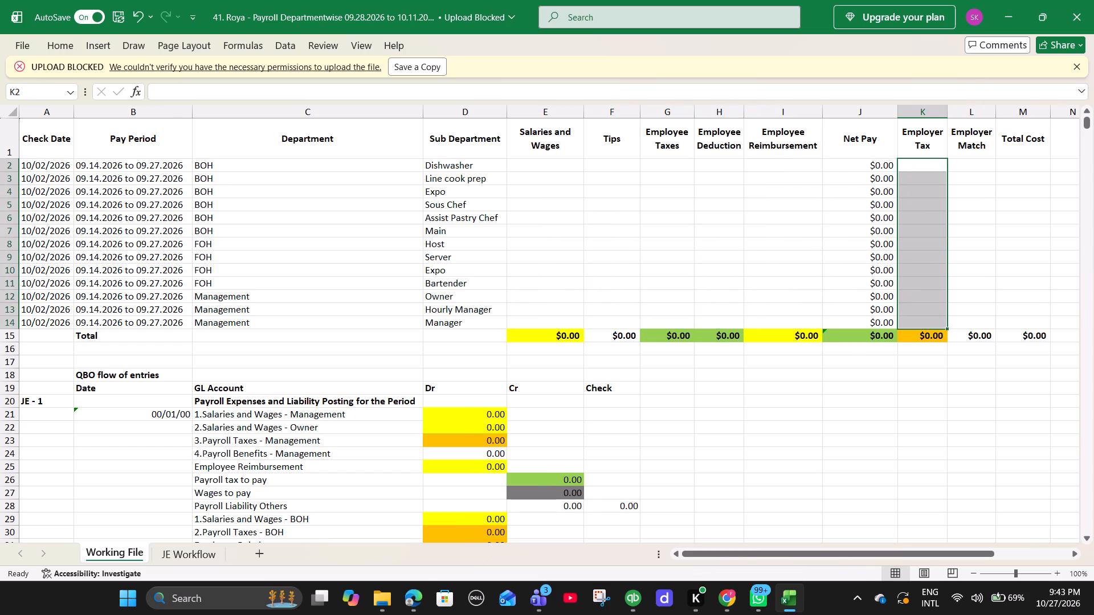
Save a copy of the workbook to the Desktop under the suggested file name as an Excel Workbook.
left_click(407, 71)
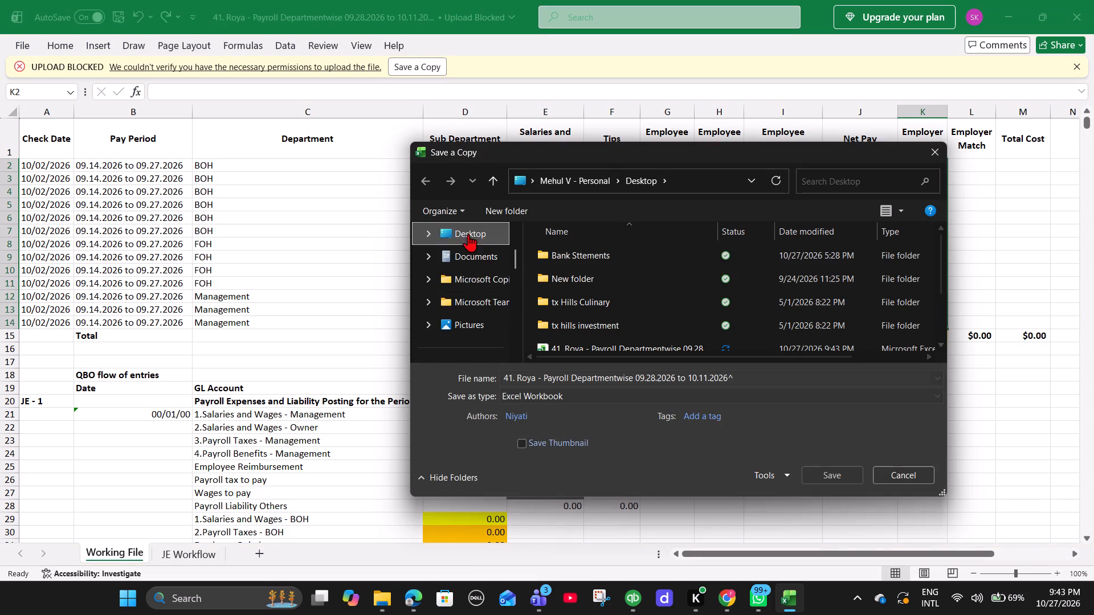
left_click(838, 478)
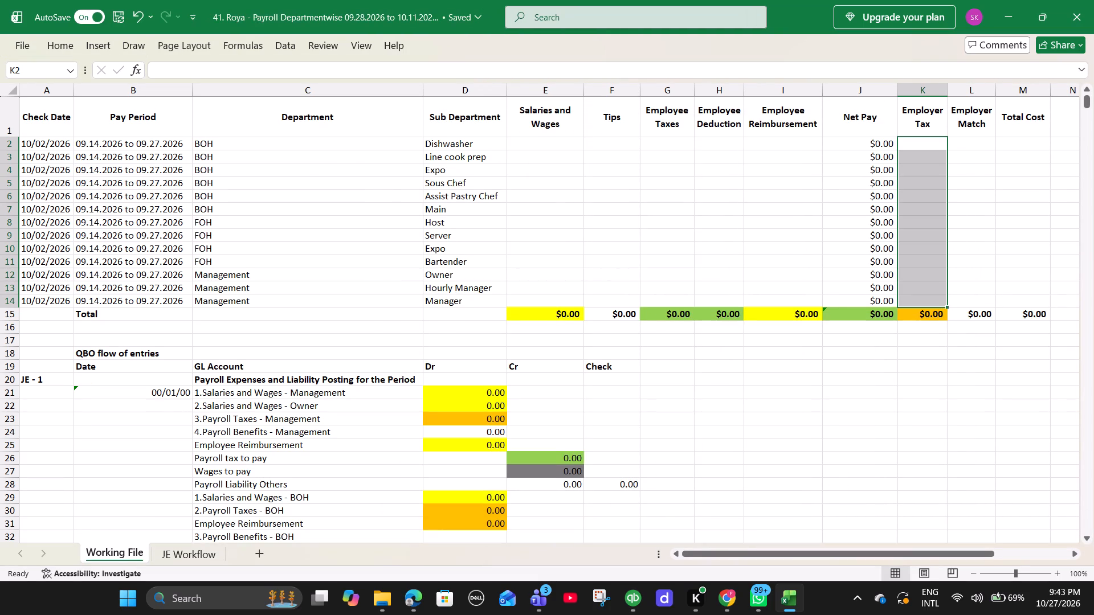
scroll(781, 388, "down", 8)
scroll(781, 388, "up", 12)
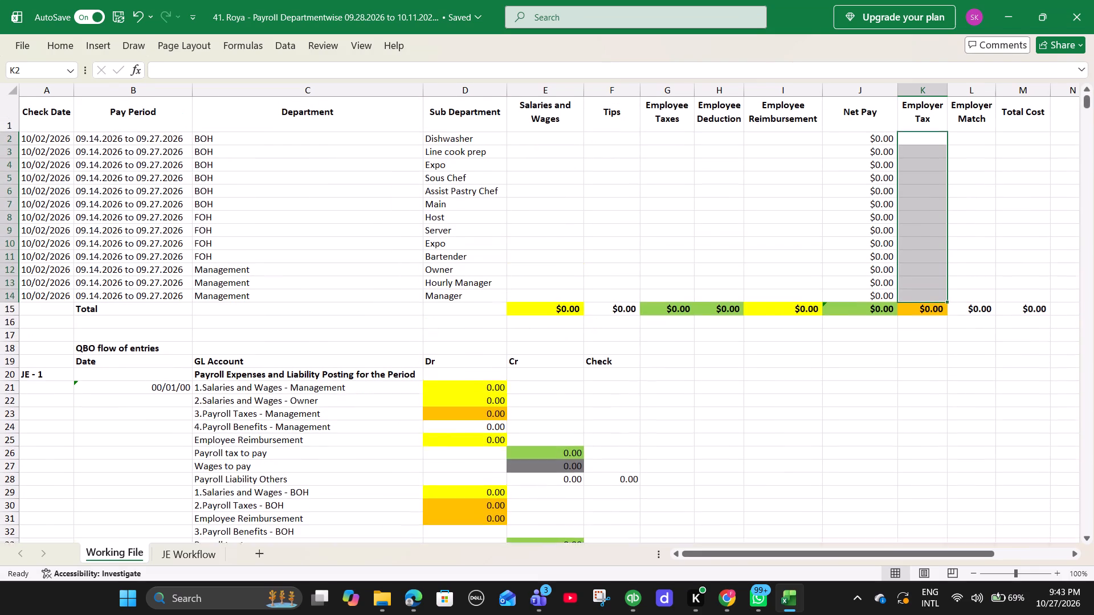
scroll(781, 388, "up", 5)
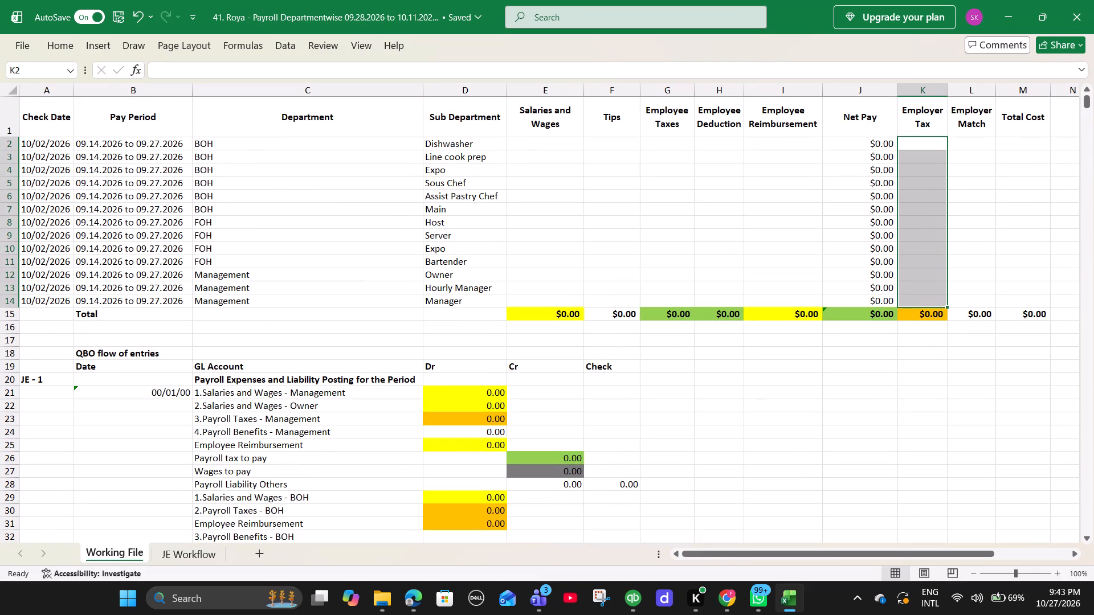
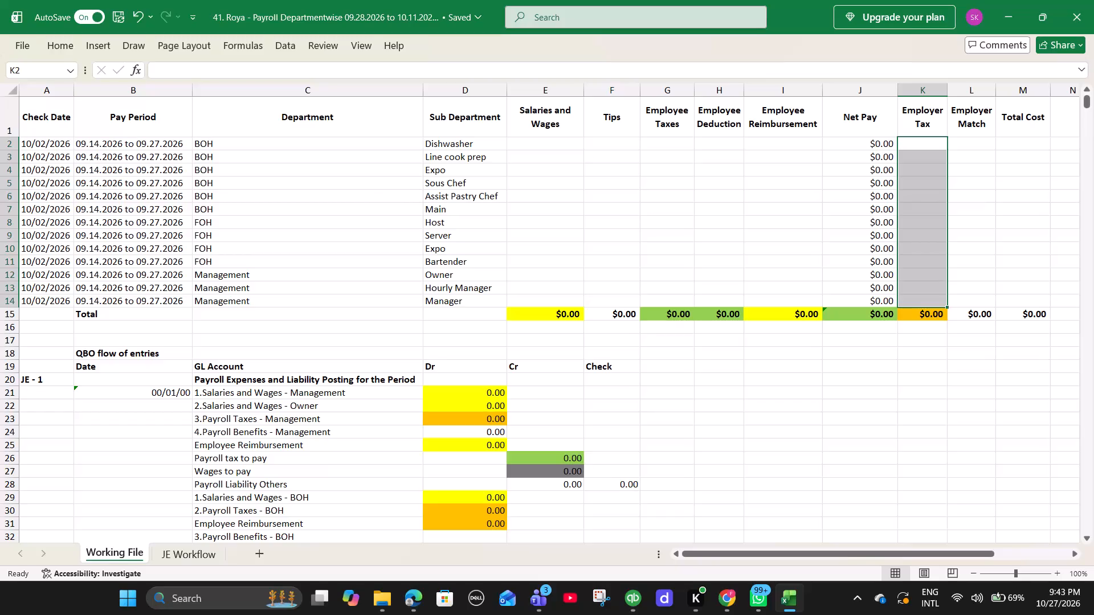
Consult the payroll detail report in Chrome and set the start date of the first Pay Period entry in Excel to 09.28.2026.
scroll(811, 377, "up", 3)
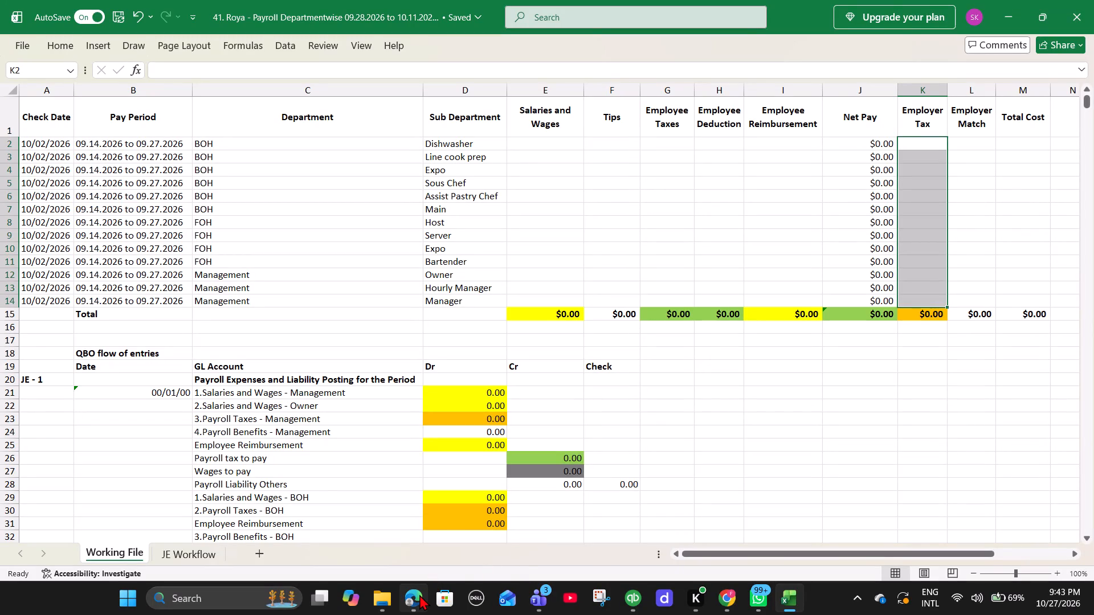
left_click(730, 590)
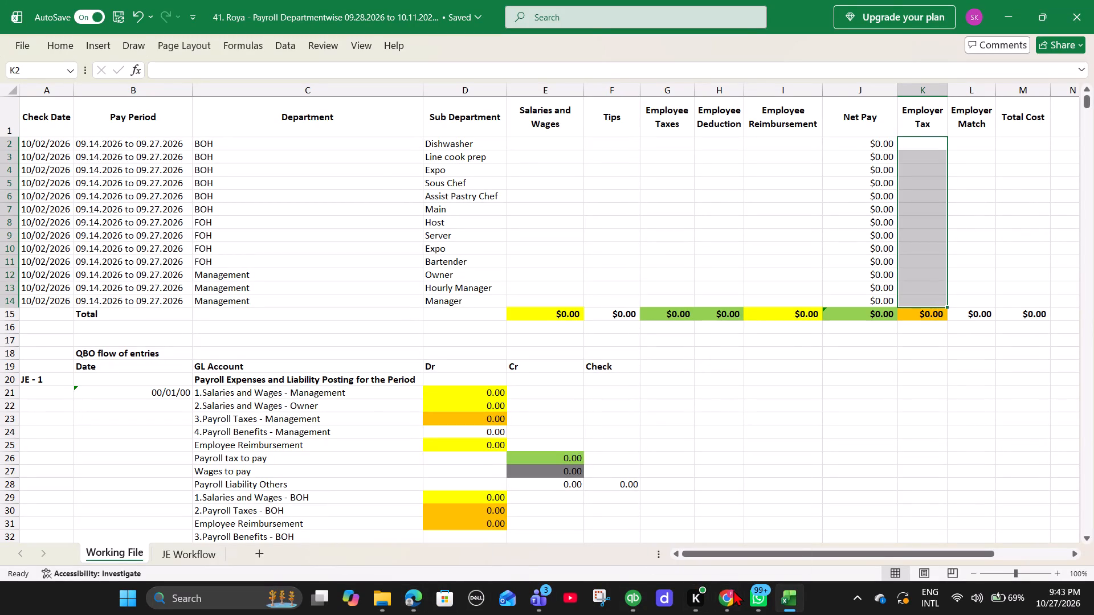
left_click(733, 590)
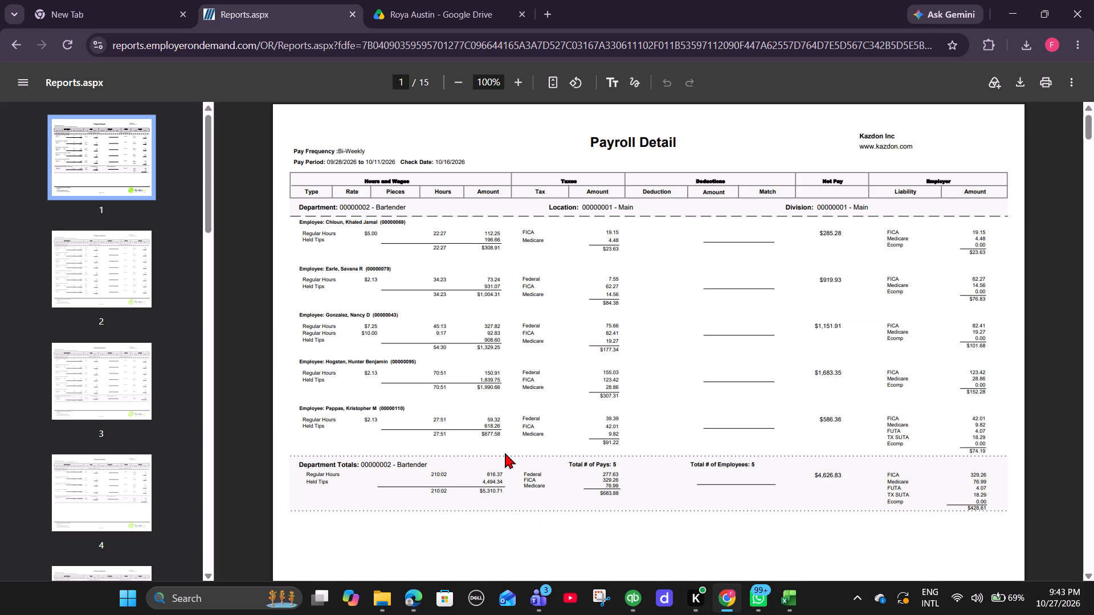
scroll(505, 453, "up", 1)
left_click(774, 593)
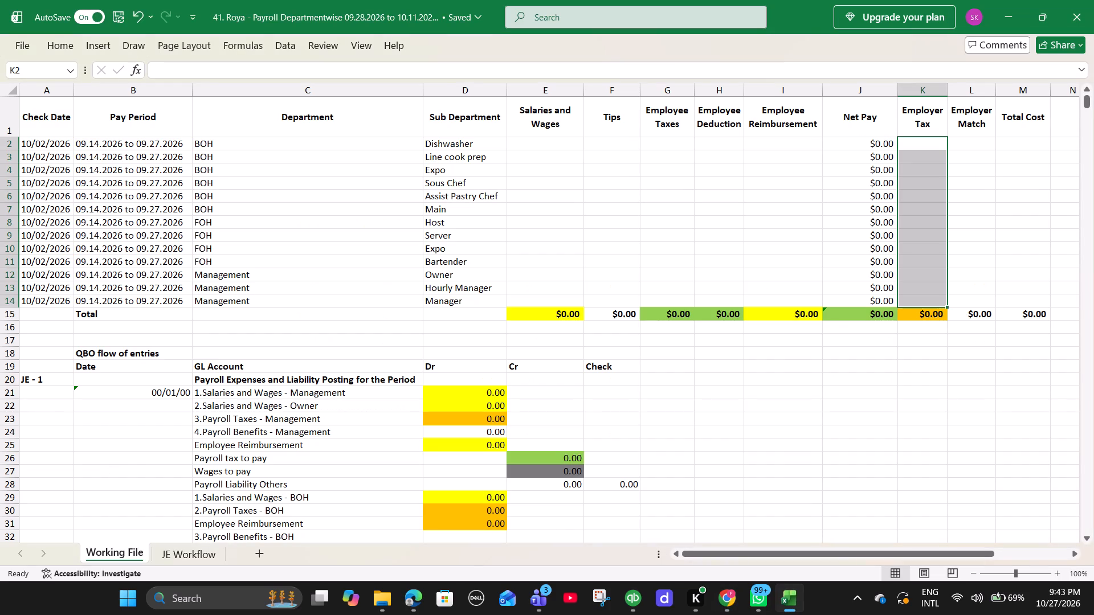
left_click(94, 149)
left_click(179, 69)
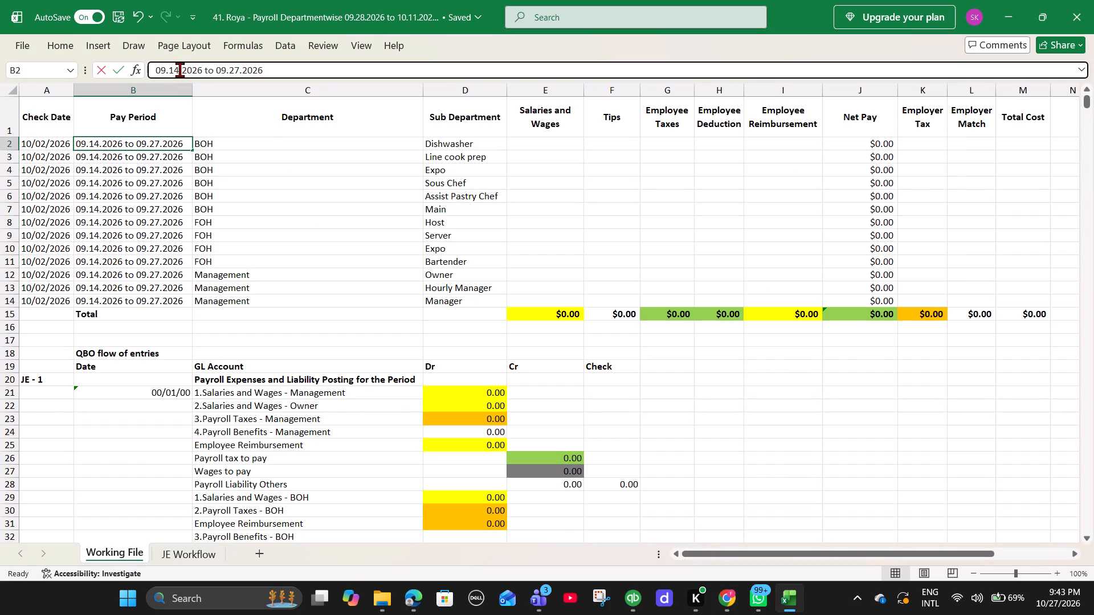
key("BackSpace")
key("BackSpace")
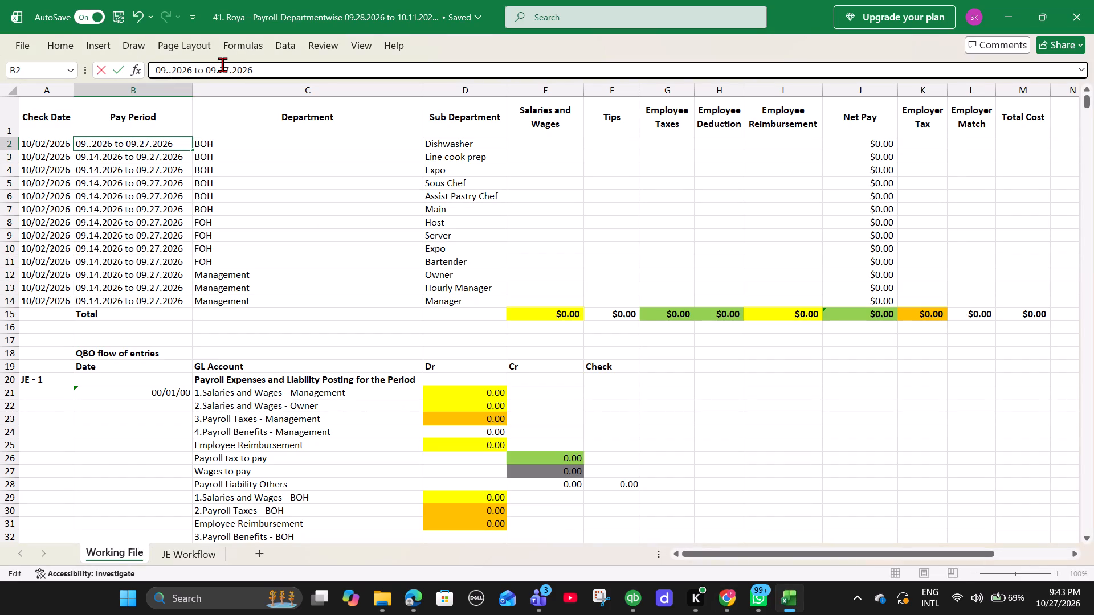
type("28")
Set the end date of the first Pay Period entry to 10.11.2026, checking it against the payroll detail report.
key("Right")
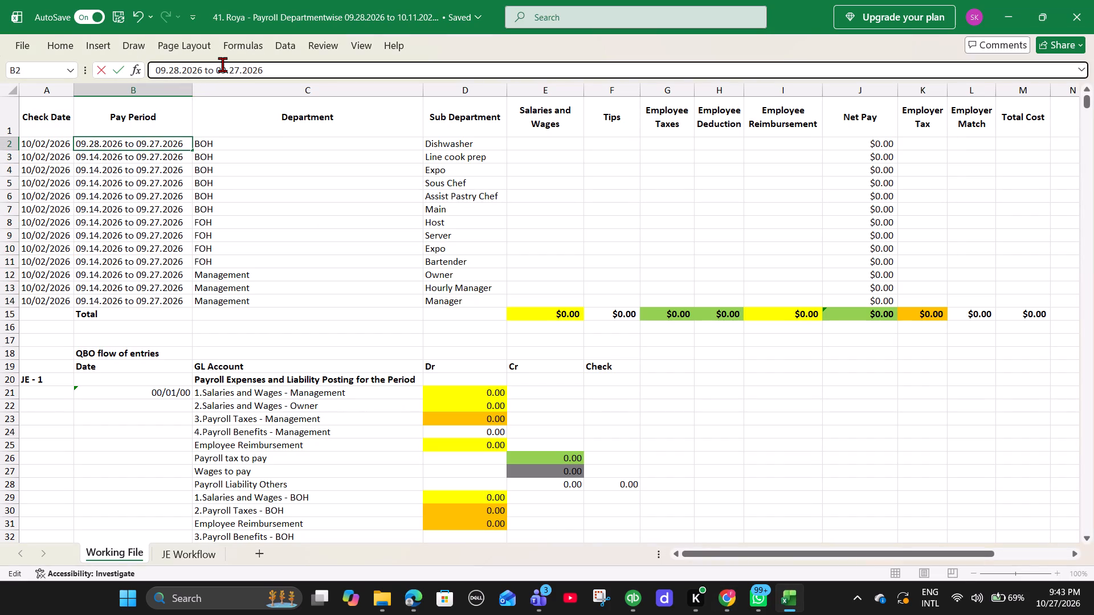
left_click(136, 143)
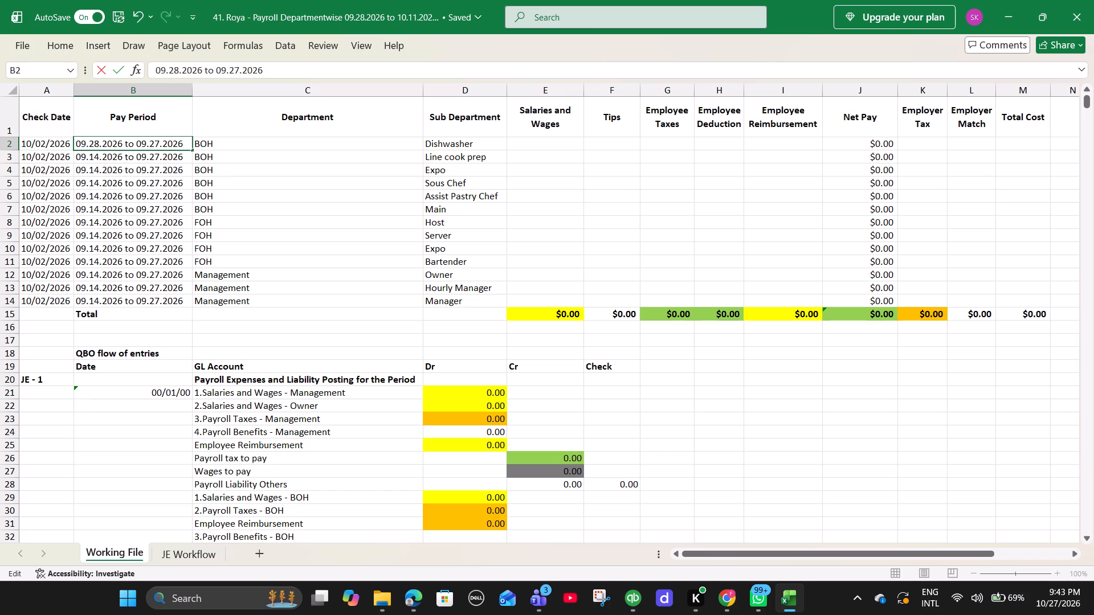
key("1")
key("Right")
key("Right")
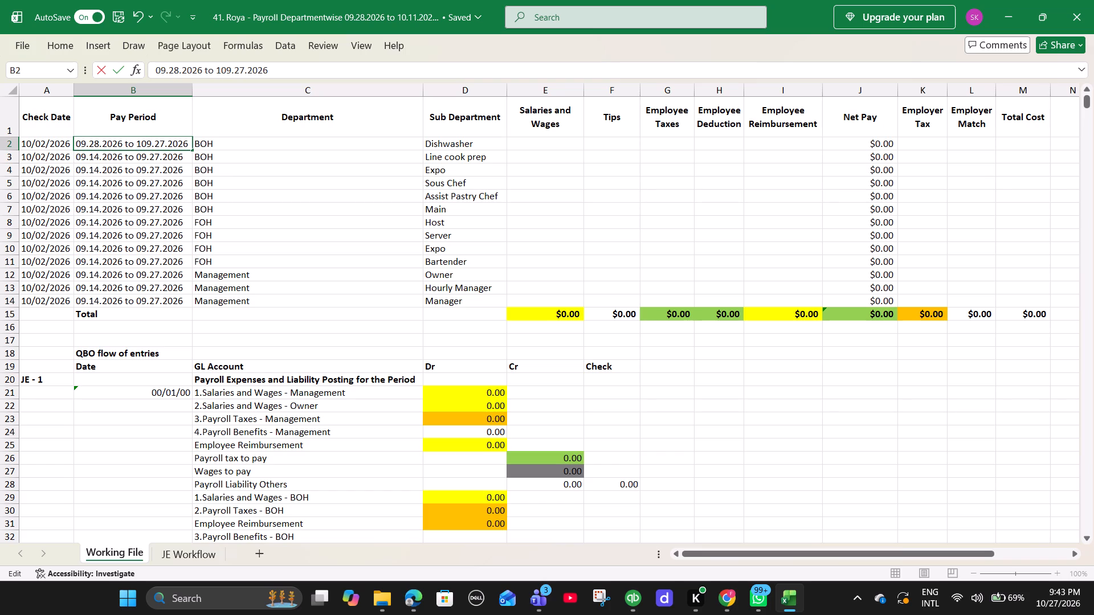
key("BackSpace")
key("alt+Tab")
key("alt+Tab")
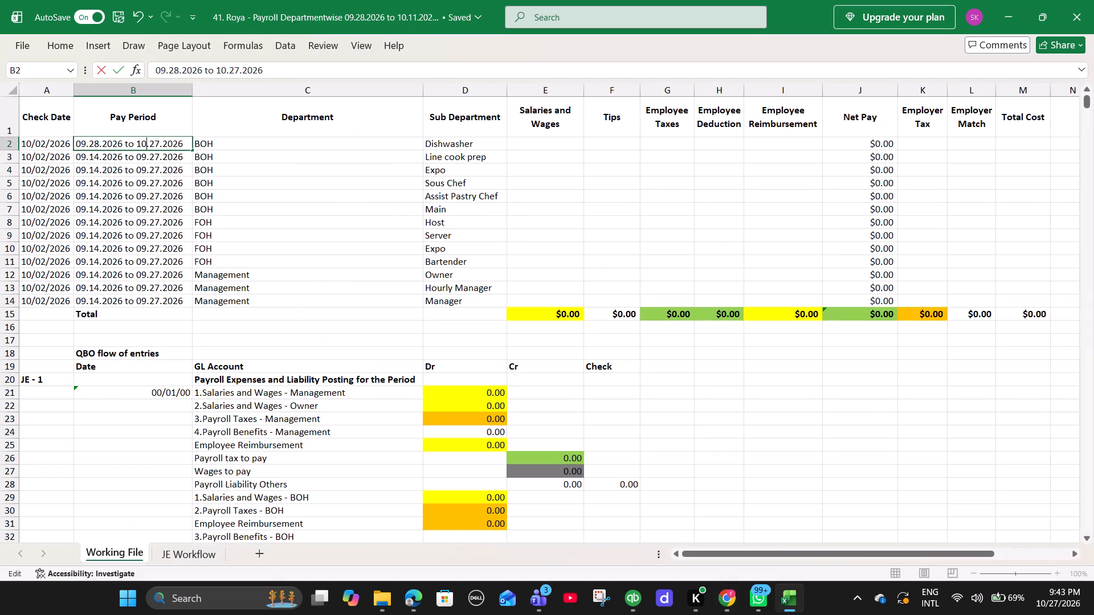
key("alt+Tab")
key("alt+Tab")
key("Right")
key("Right")
key("Right")
key("BackSpace")
key("BackSpace")
type("11")
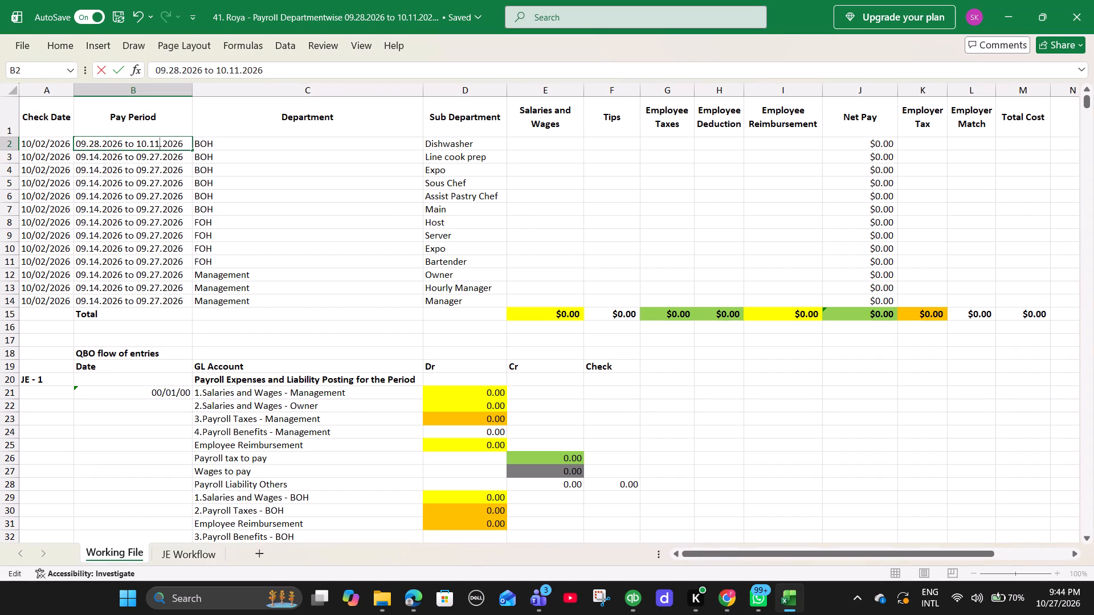
Set the first row's Check Date to 10/16/2026 per the report and copy the same date down through row 14.
key("alt+Tab")
key("alt+Tab")
left_click(38, 140)
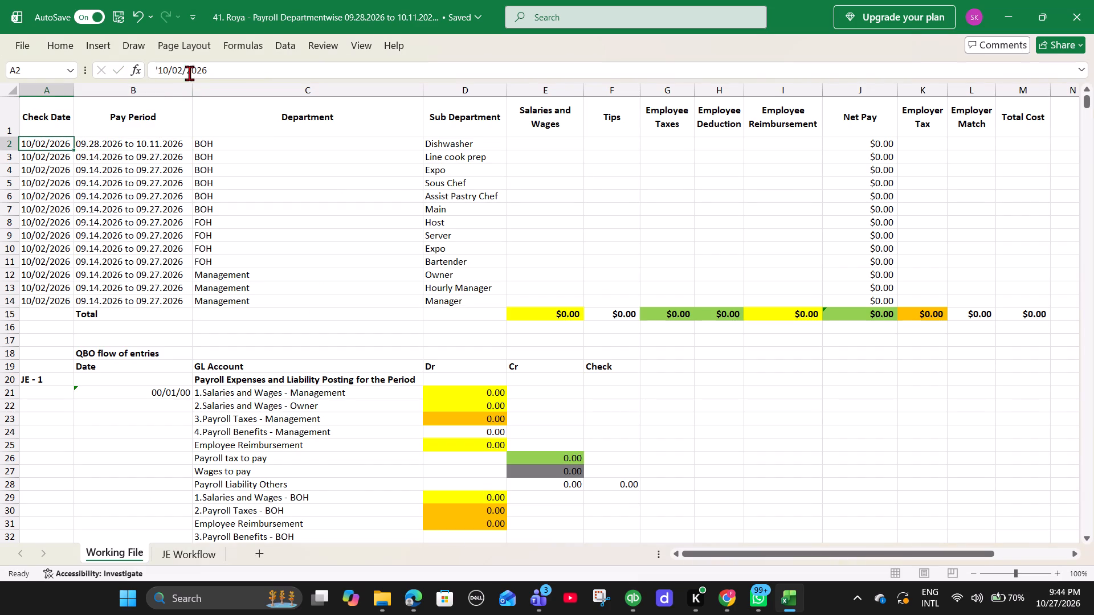
left_click(182, 70)
key("BackSpace")
key("BackSpace")
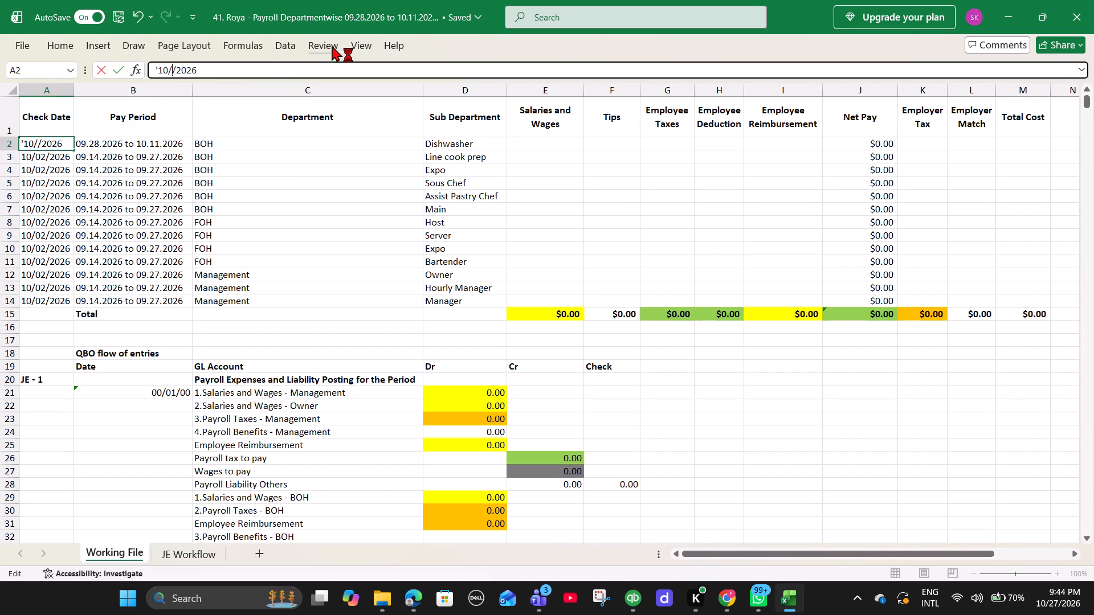
type("16")
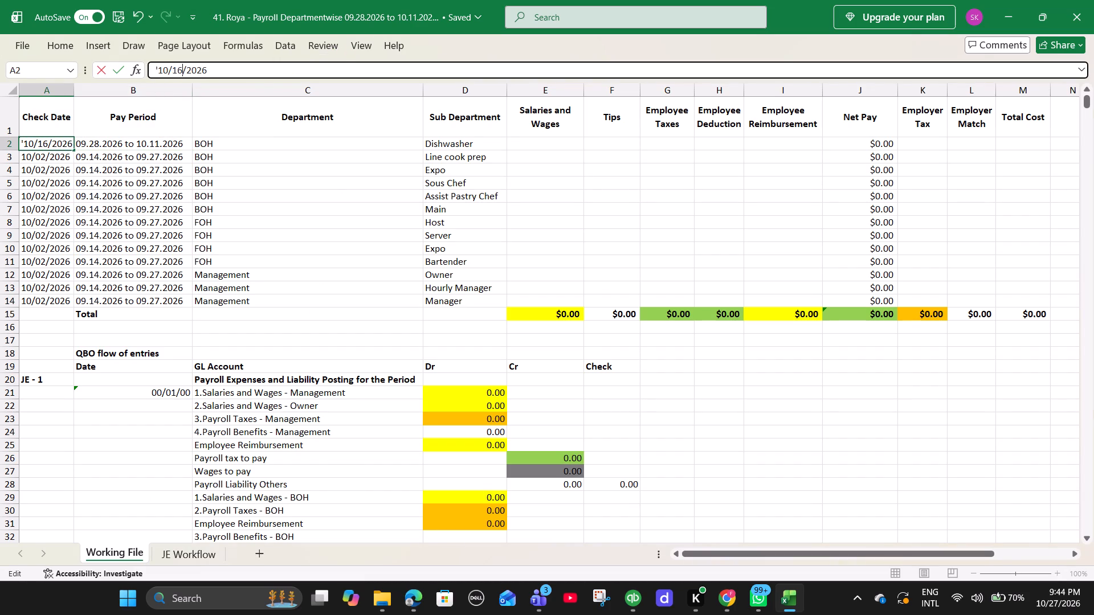
left_click(194, 194)
left_click(56, 141)
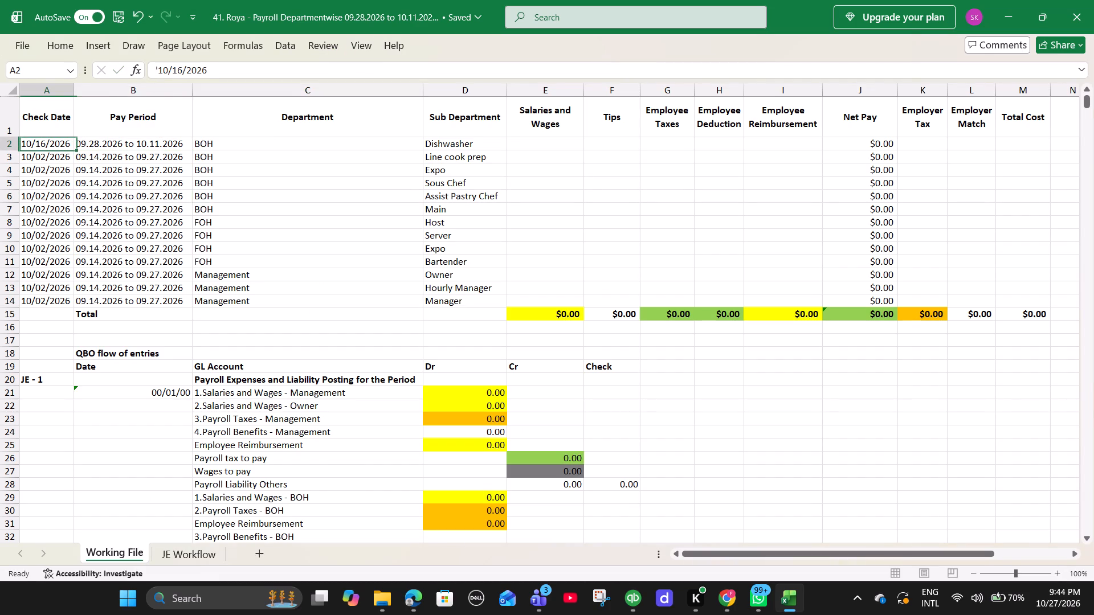
left_click_drag(71, 149, 66, 305)
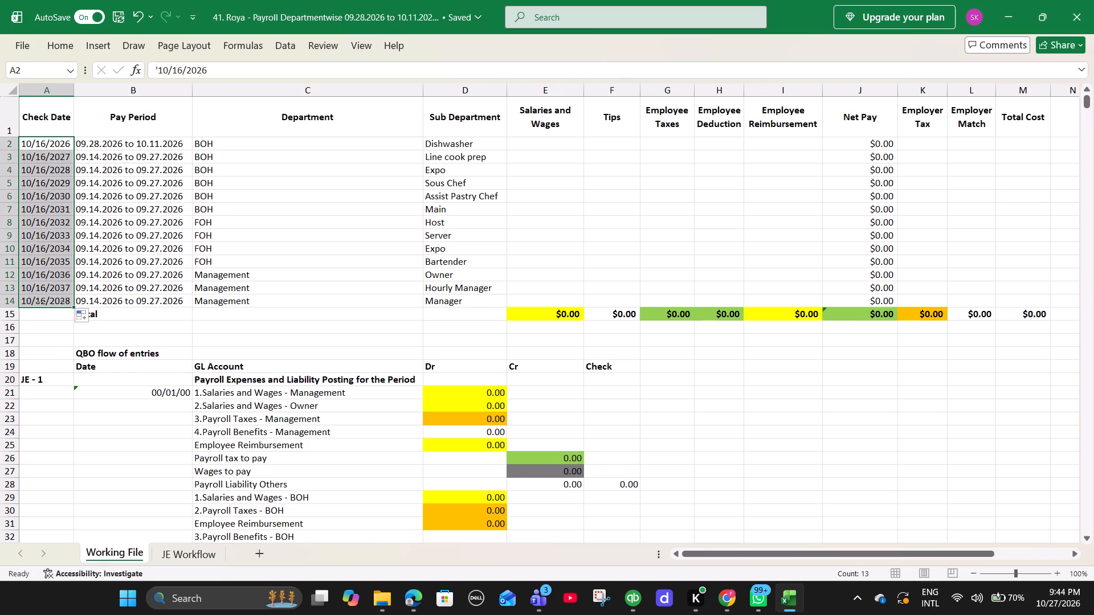
key("ctrl+d")
Copy the pay period 09.28.2026 to 10.11.2026 from row 2 down through row 14 without incrementing it.
left_click(132, 147)
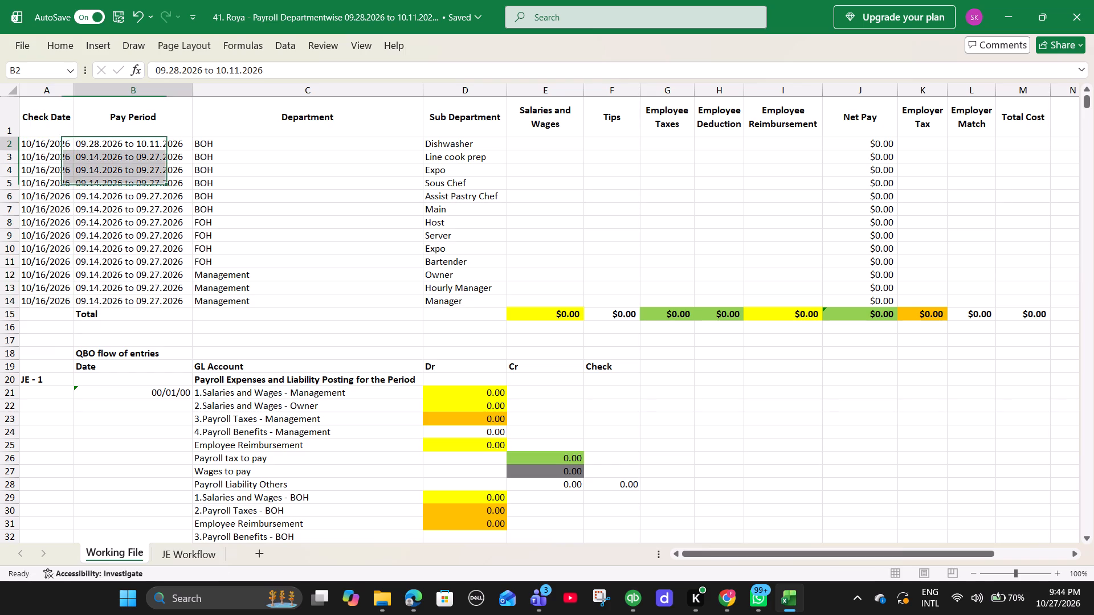
left_click_drag(190, 149, 189, 298)
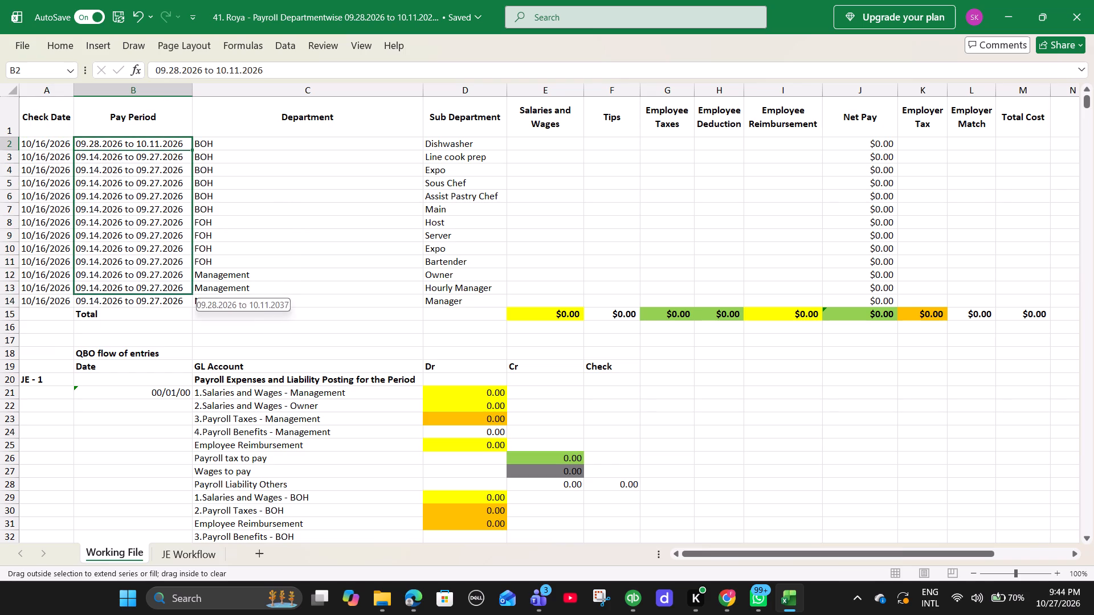
left_click_drag(189, 298, 189, 302)
key("ctrl+d")
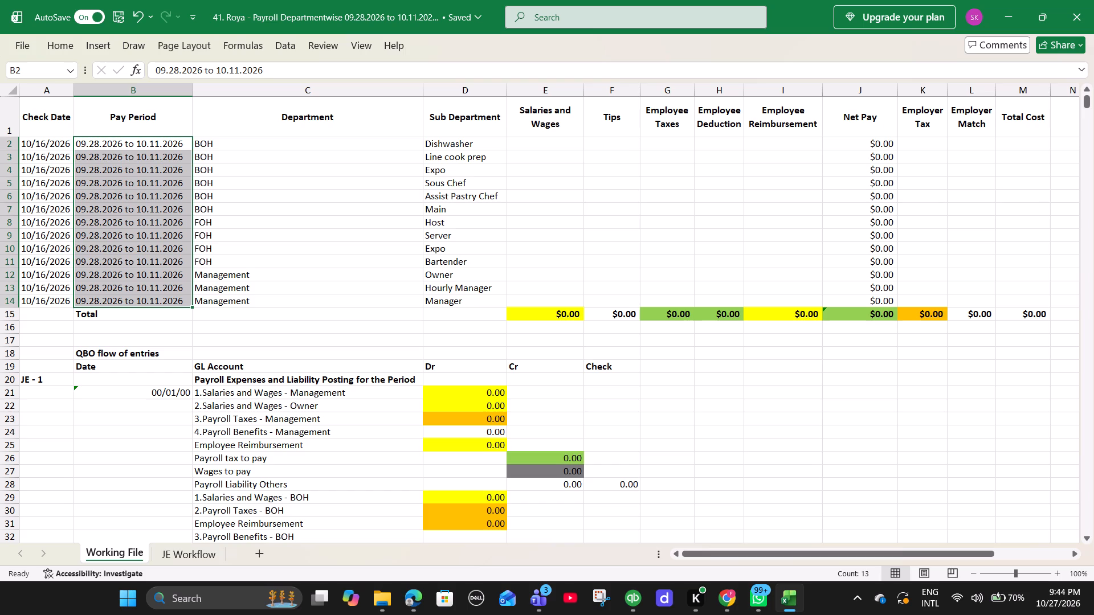
Enter the FOH Bartender's Salaries and Wages as 5310.71 from the report's Bartender department totals.
key("alt+Tab")
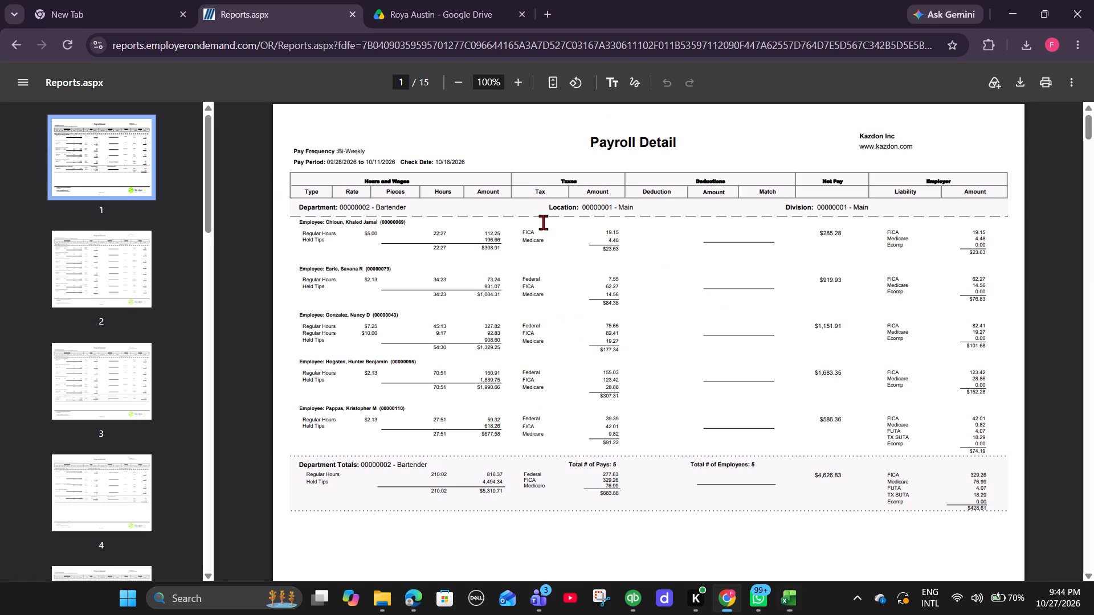
scroll(504, 275, "down", 4)
key("alt+Tab")
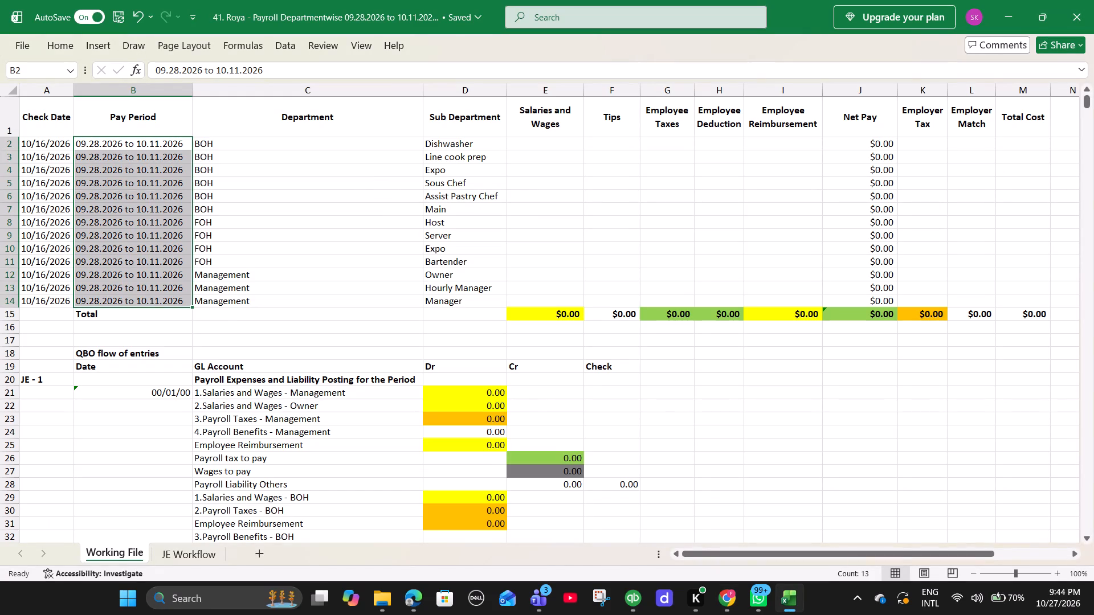
left_click(528, 261)
key("alt+Tab")
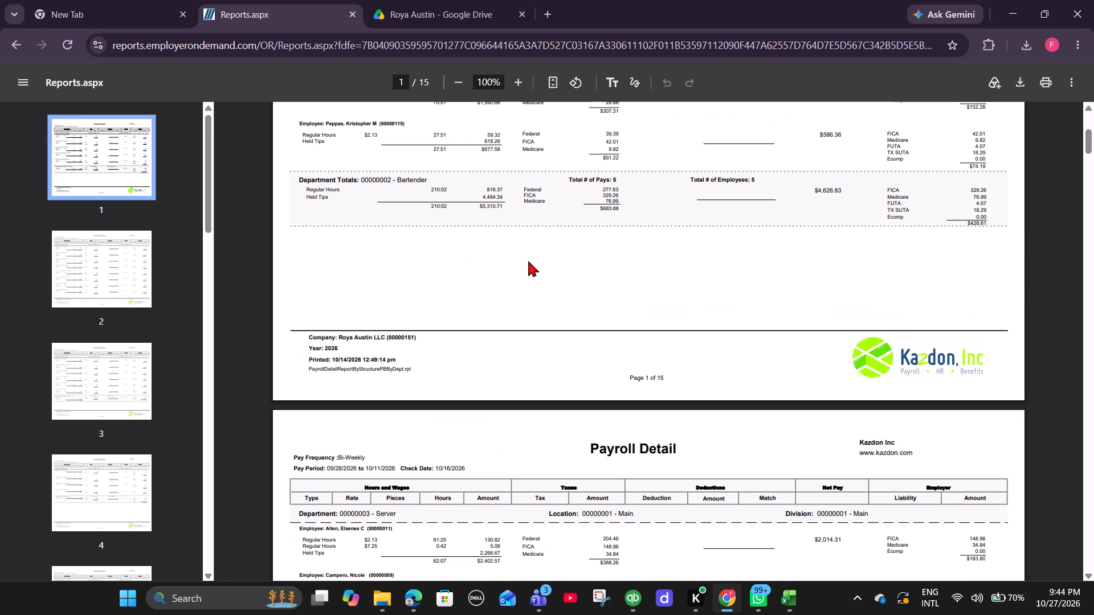
key("alt+Tab")
type("5310.71")
key("Right")
Enter the FOH Bartender's Employee Taxes as 683.88 from the report's Bartender department totals.
key("alt+Tab")
key("alt+Tab")
key("Right")
type("68")
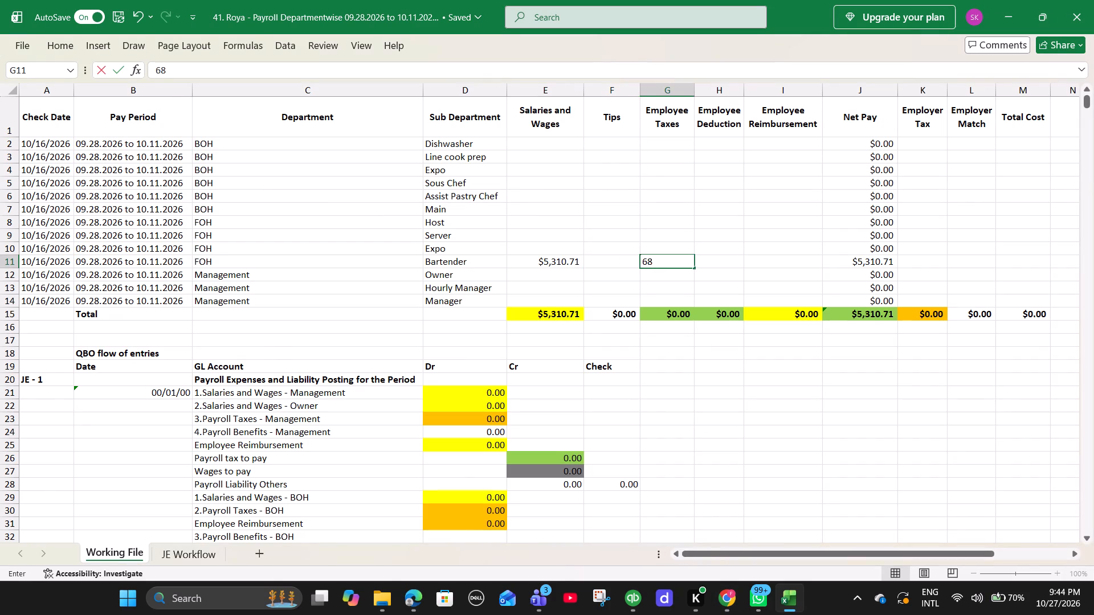
key("alt+Tab")
key("alt+Tab")
type("3.88")
key("Right")
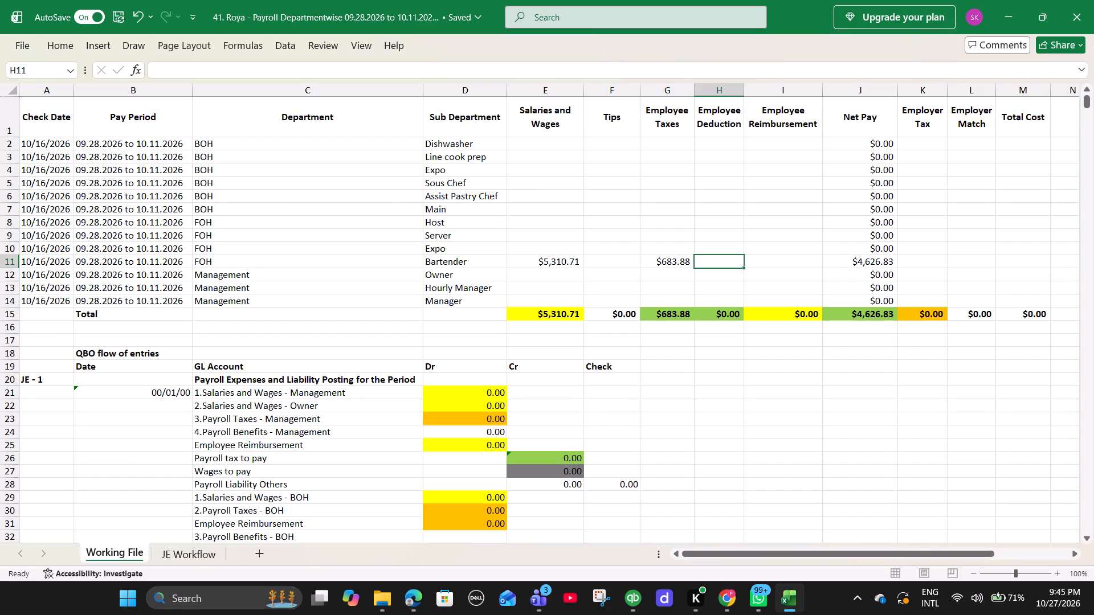
Enter the FOH Bartender's Employer Tax as 428.61 from the report, leaving Employee Deduction and Employee Reimbursement blank.
key("alt+Tab")
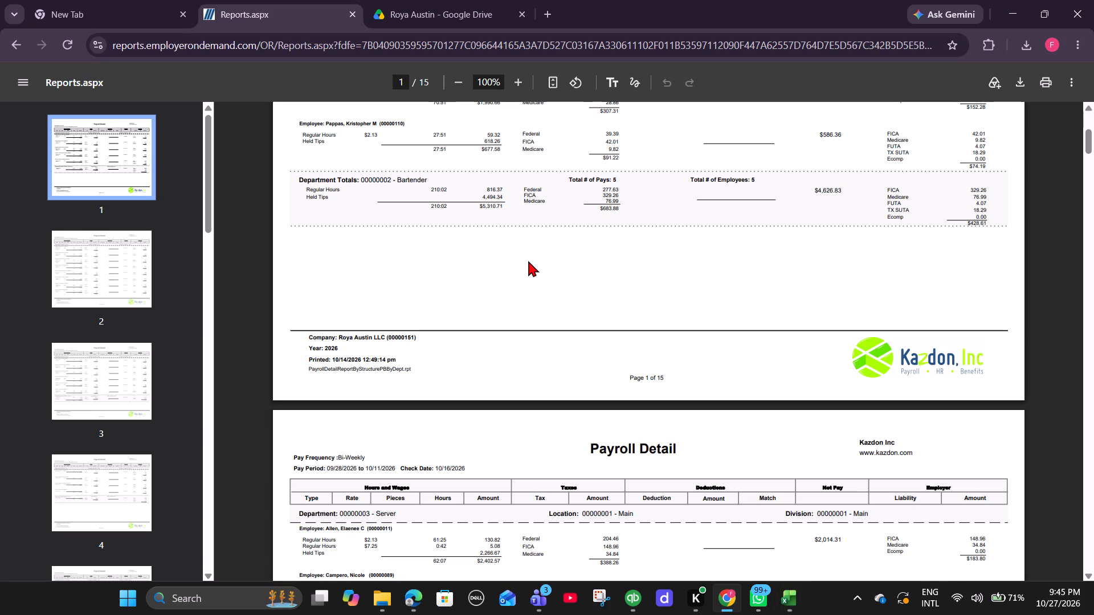
key("alt+Tab")
key("Right")
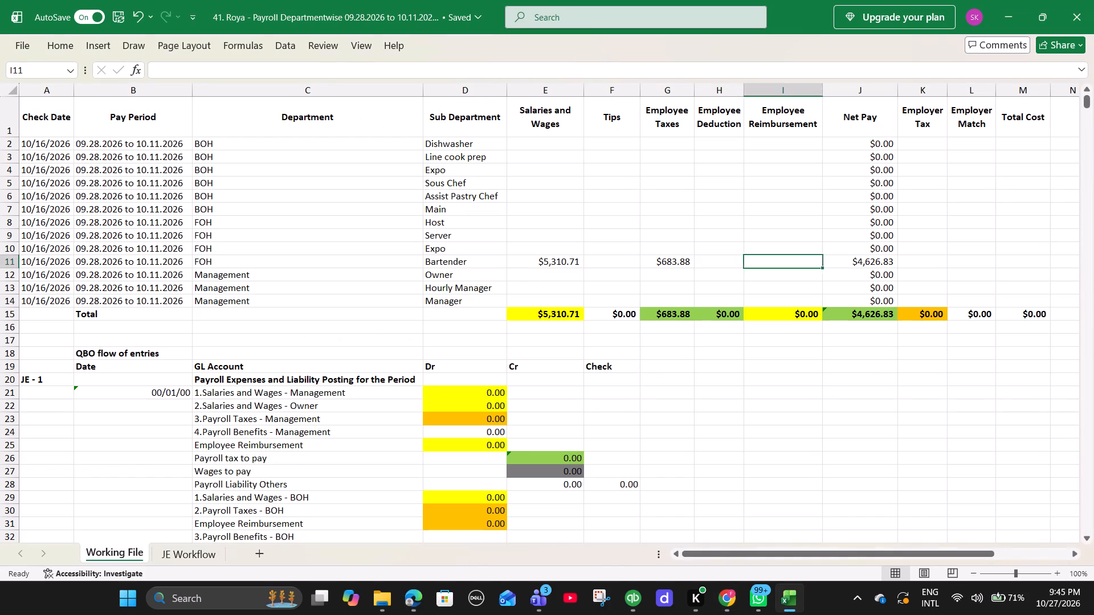
key("Right")
key("Right")
key("alt+Tab")
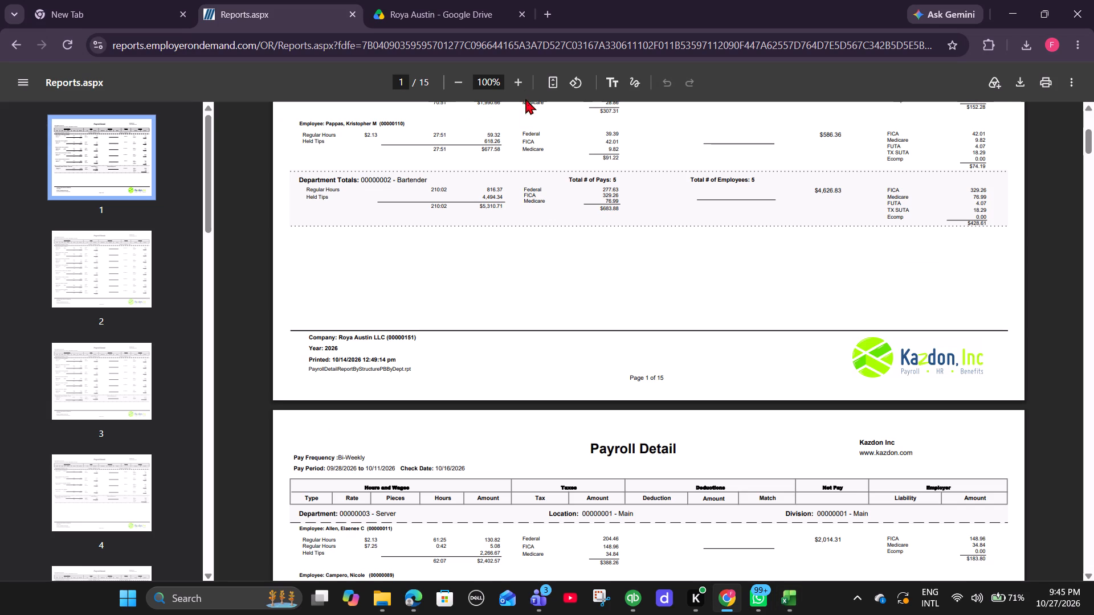
left_click(522, 82)
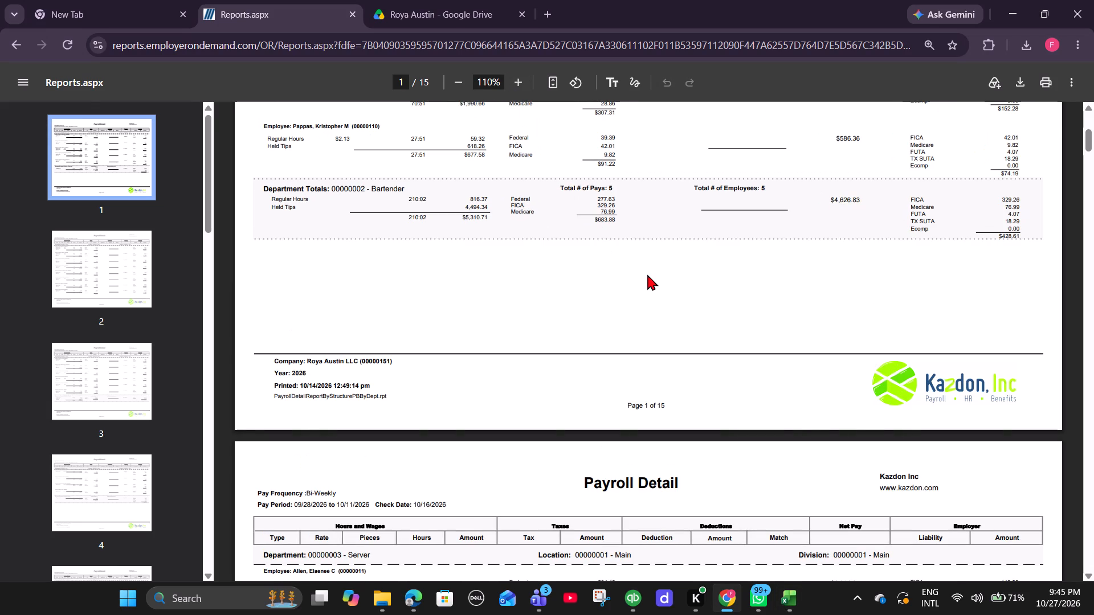
key("alt+Tab")
type("428.61")
key("Right")
Enter the FOH Server's Salaries and Wages as 21840.16, the report's Server department wage total less its direct tips.
key("alt+Tab")
scroll(648, 274, "down", 3)
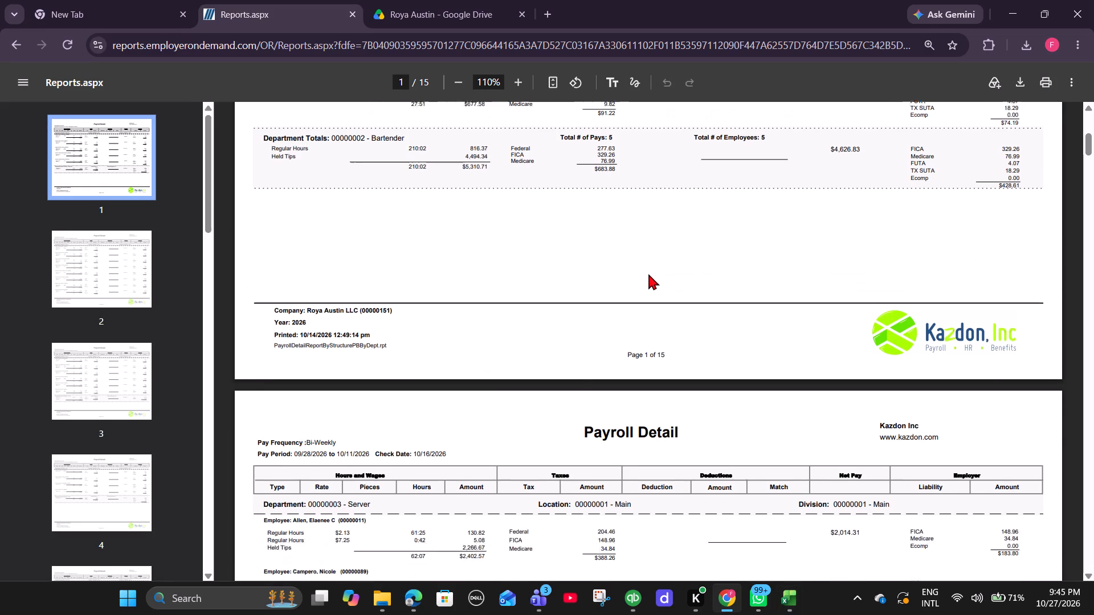
scroll(634, 275, "down", 9)
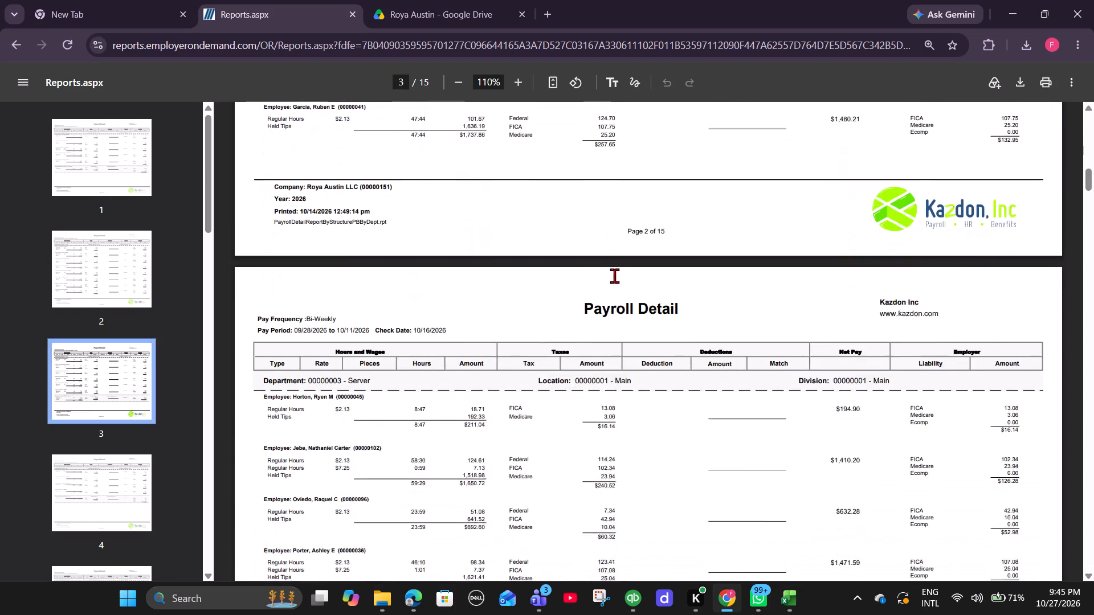
scroll(614, 276, "down", 7)
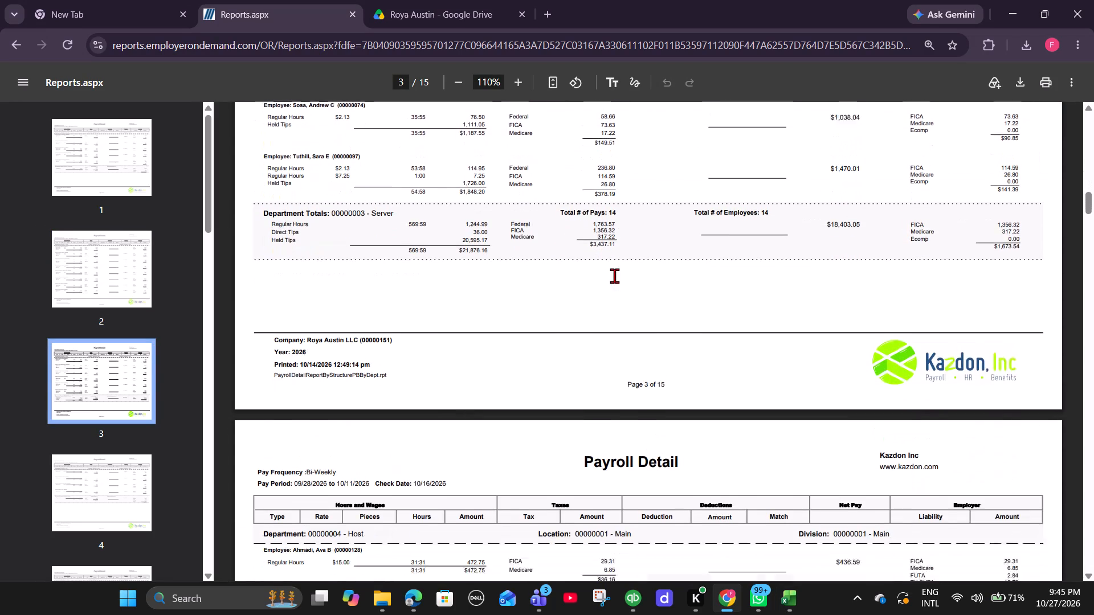
key("alt+Tab")
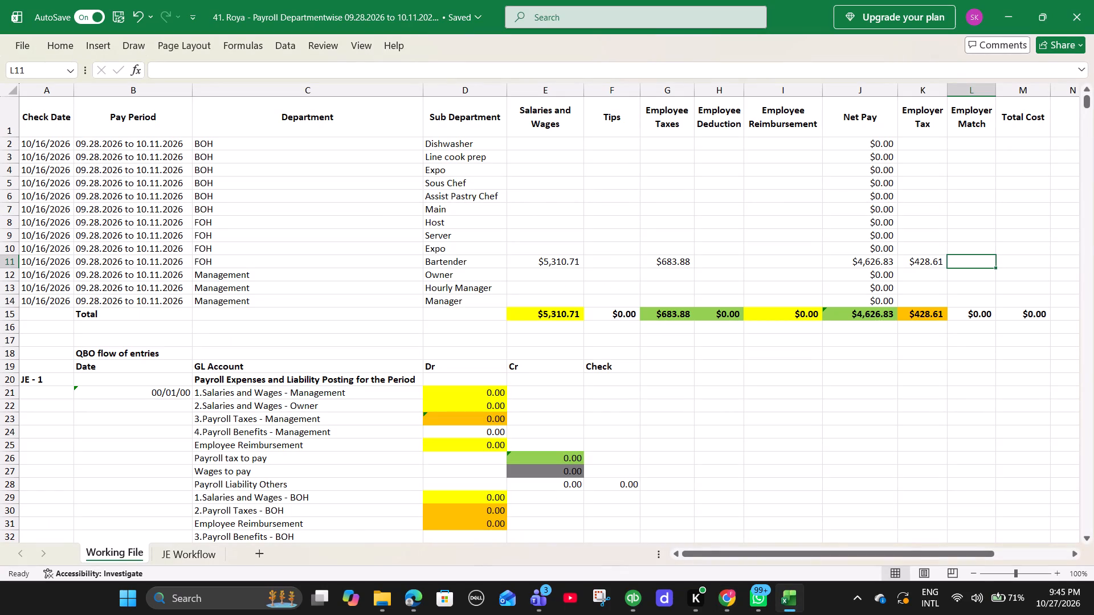
left_click(519, 234)
key("alt+Tab")
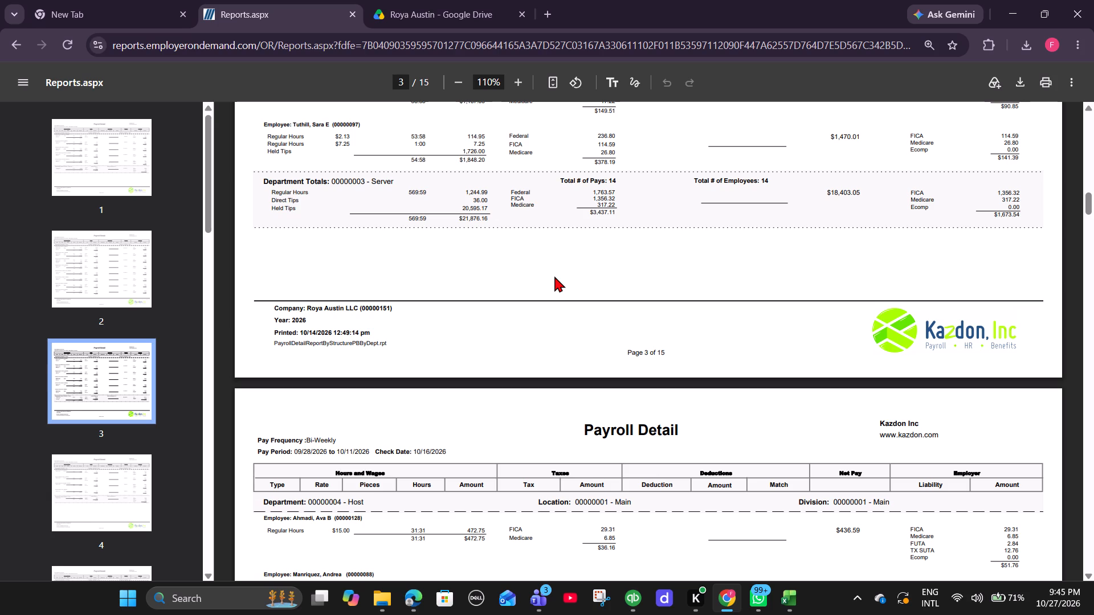
key("alt+Tab")
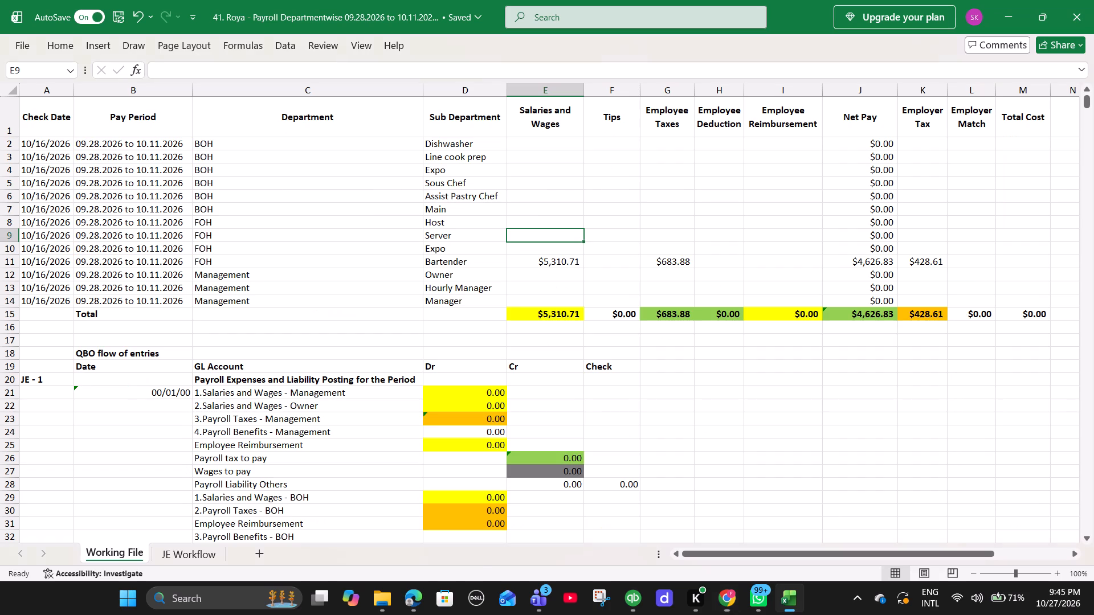
type("21840.")
type("16")
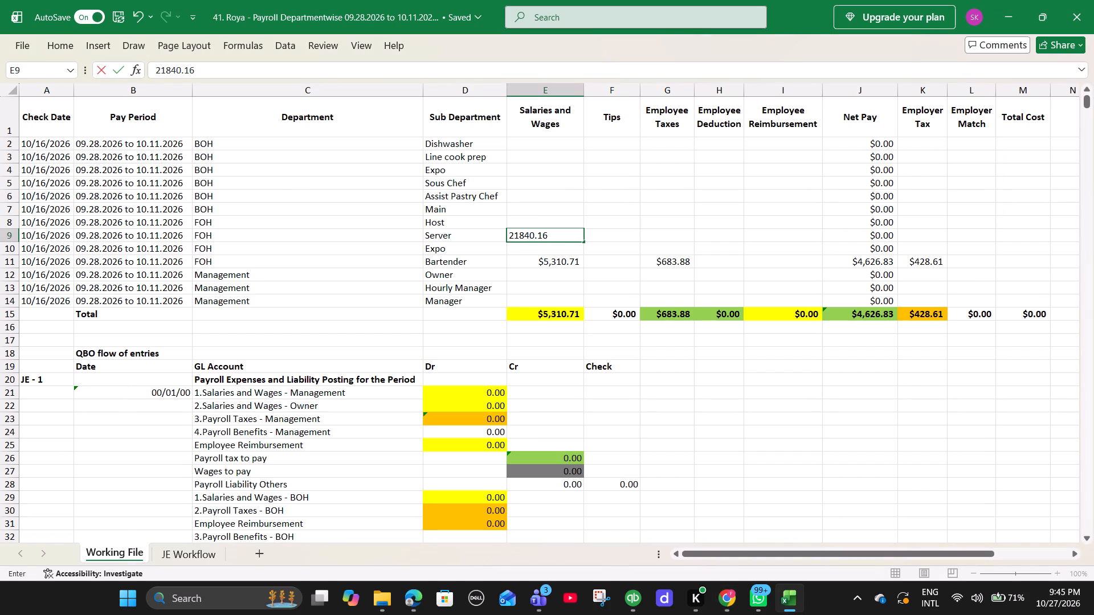
key("Right")
Enter the FOH Server's Tips as 36 from the direct tips in the report's Server department totals.
key("alt+Tab")
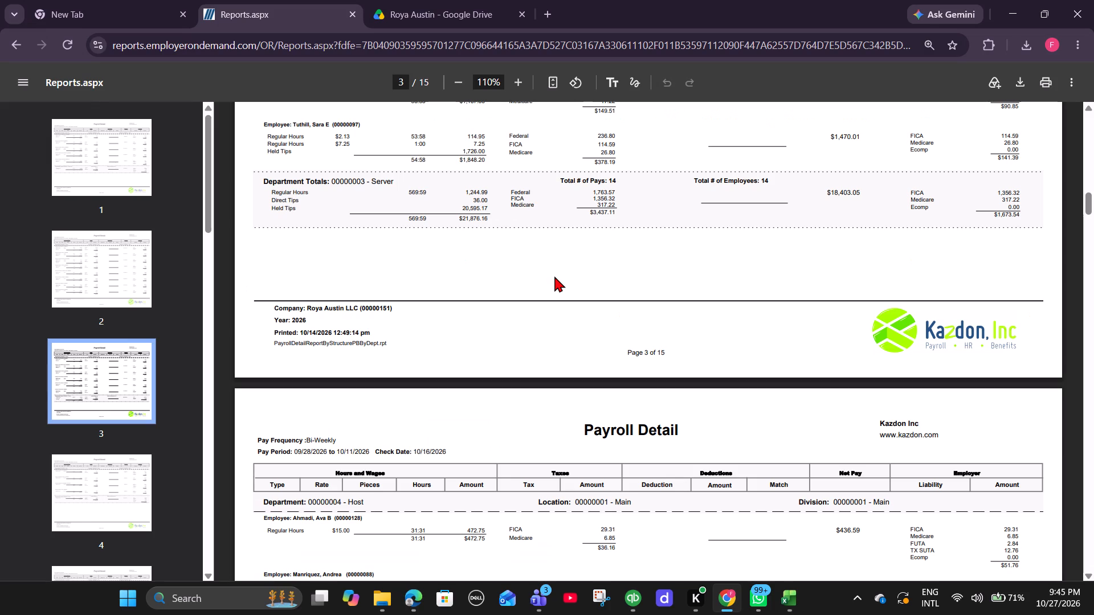
key("alt+Tab")
type("36")
key("Right")
Enter the FOH Server's Employee Taxes as 3437.11 from the report's Server department totals.
key("alt+Tab")
key("alt+Tab")
type("3437.")
key("alt+Tab")
key("alt+Tab")
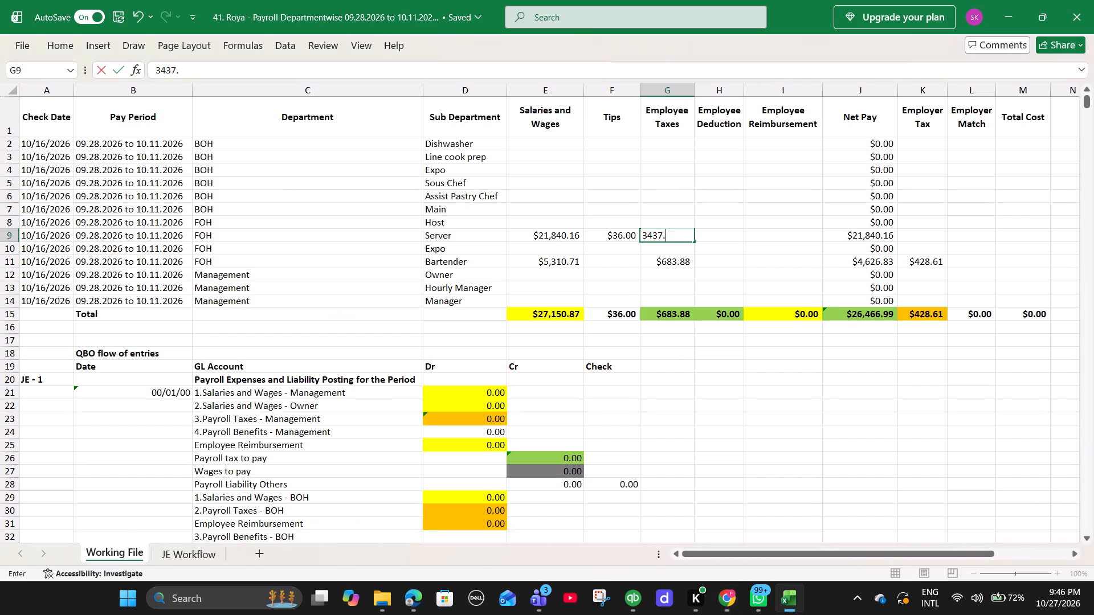
type("11")
key("Right")
Enter the FOH Server's Employer Tax as 1673.54 from the report, leaving Employee Deduction and Employee Reimbursement blank.
key("alt+Tab")
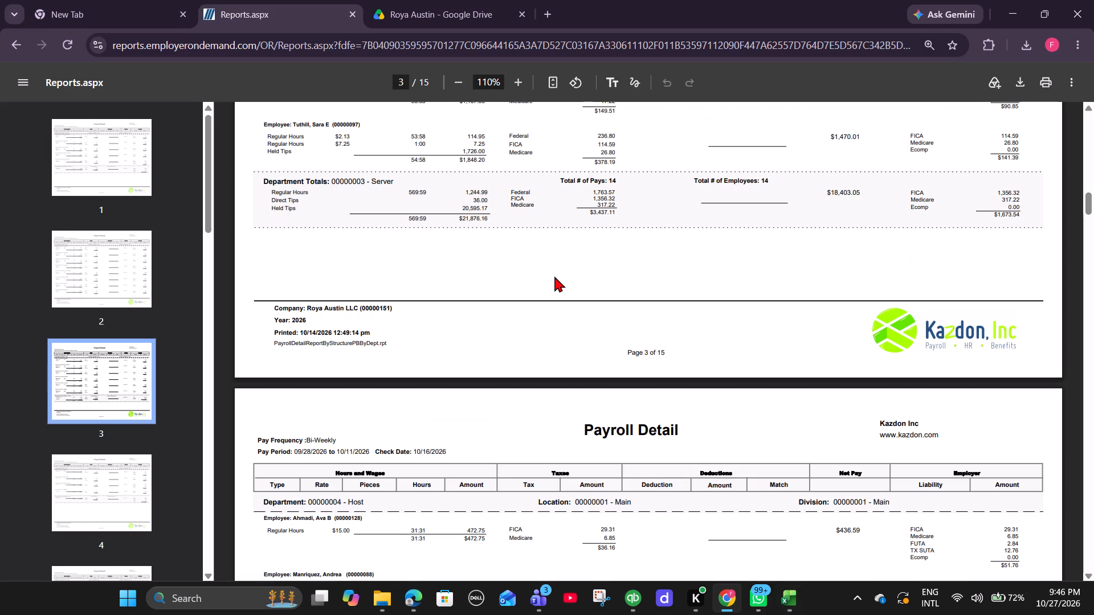
key("alt+Tab")
key("Right")
key("Right")
key("Right")
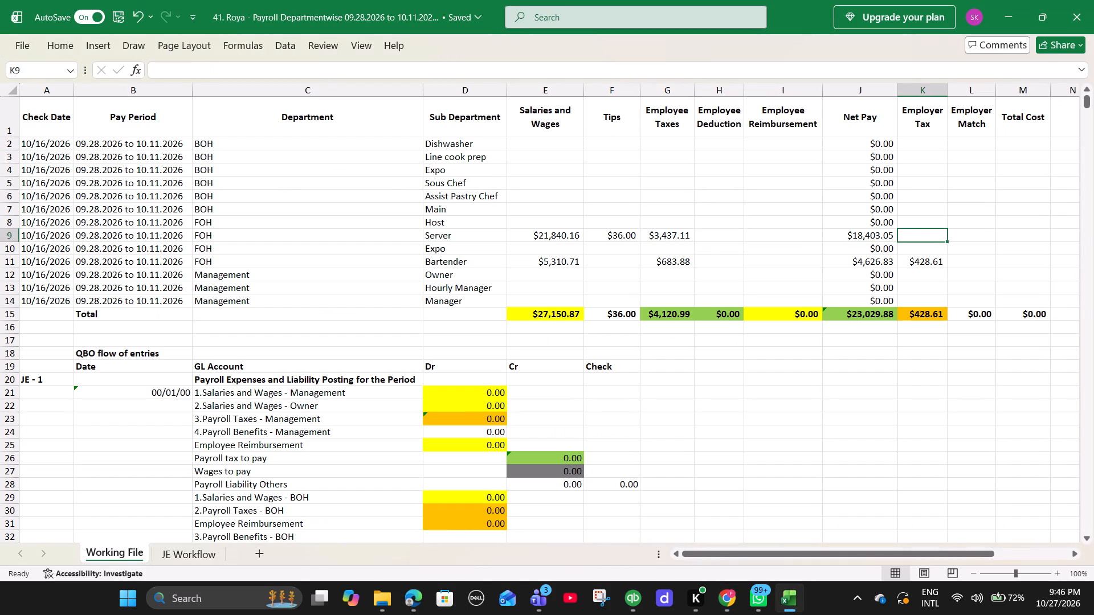
type("16")
key("alt+Tab")
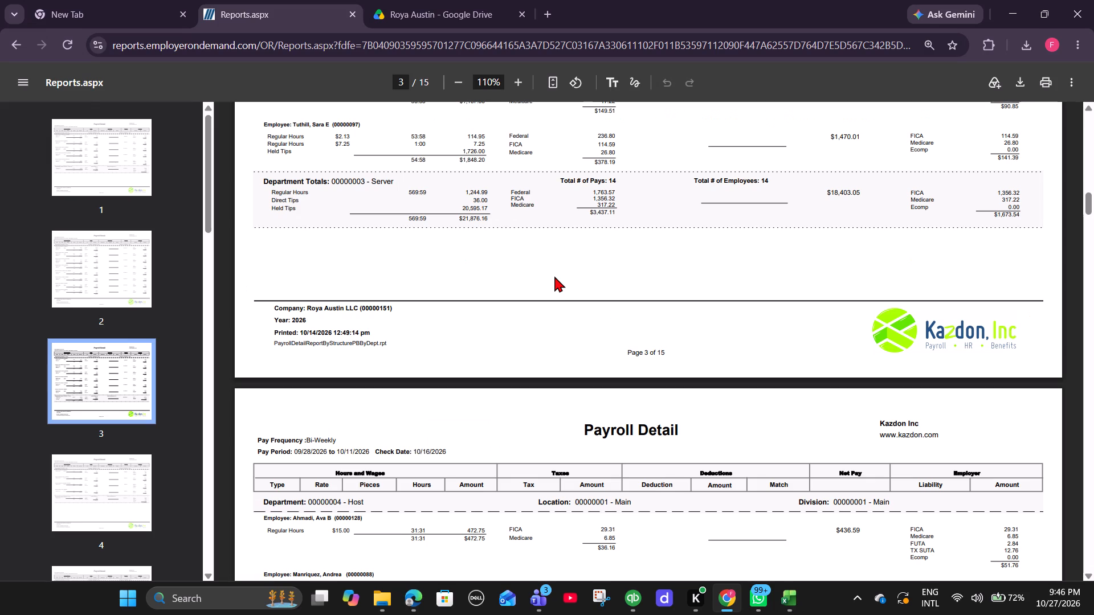
key("alt+Tab")
type("73.")
key("alt+Tab")
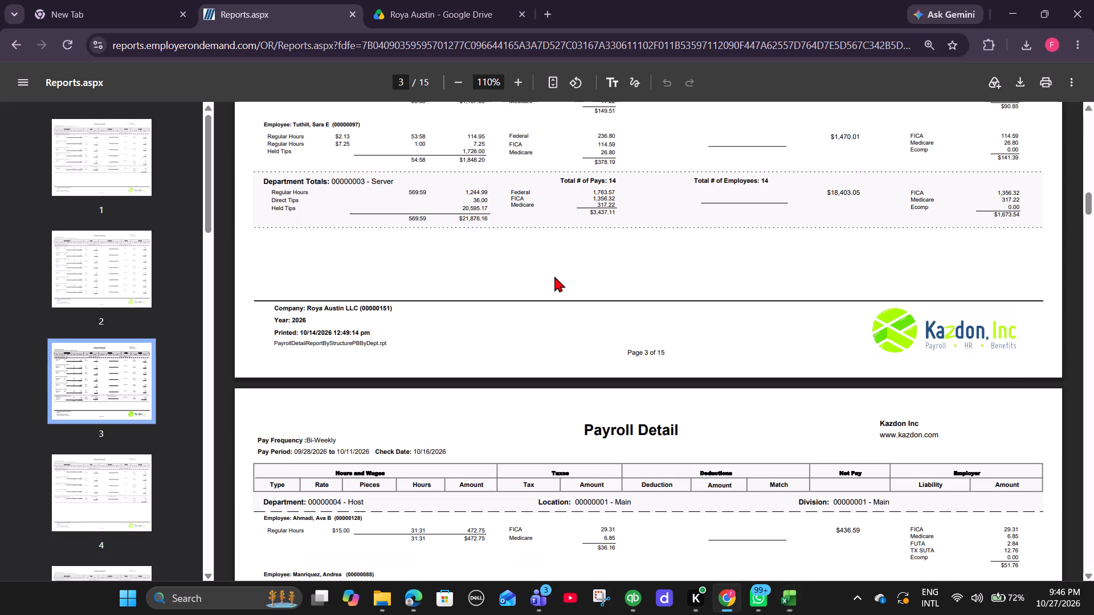
key("alt+Tab")
type("54")
key("Right")
Enter the FOH Host's Salaries and Wages as 2750.48 from the report's Host department totals.
key("alt+Tab")
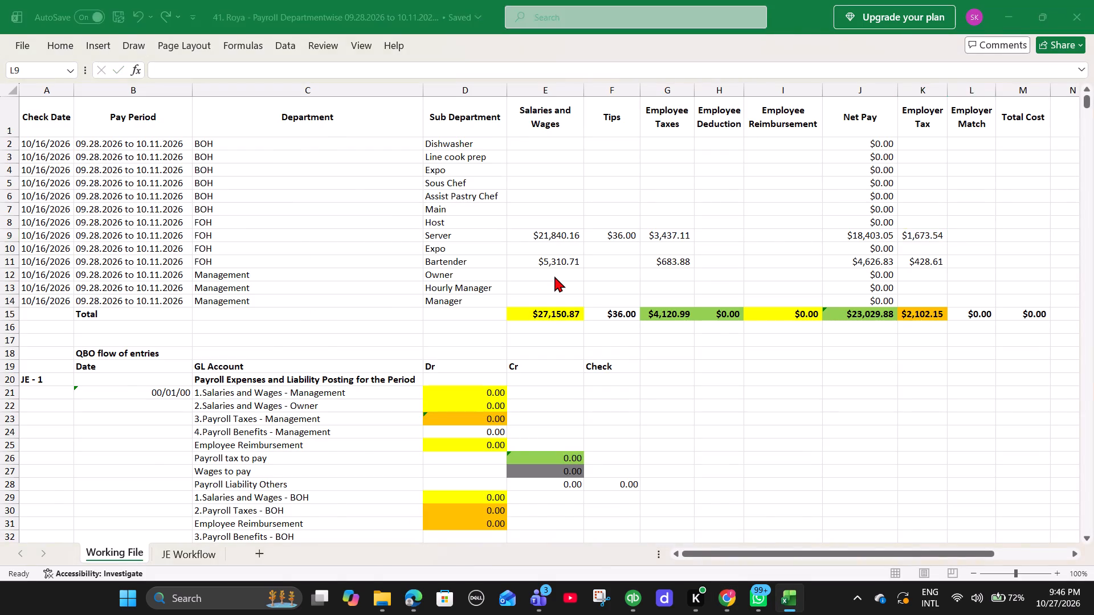
scroll(610, 259, "down", 7)
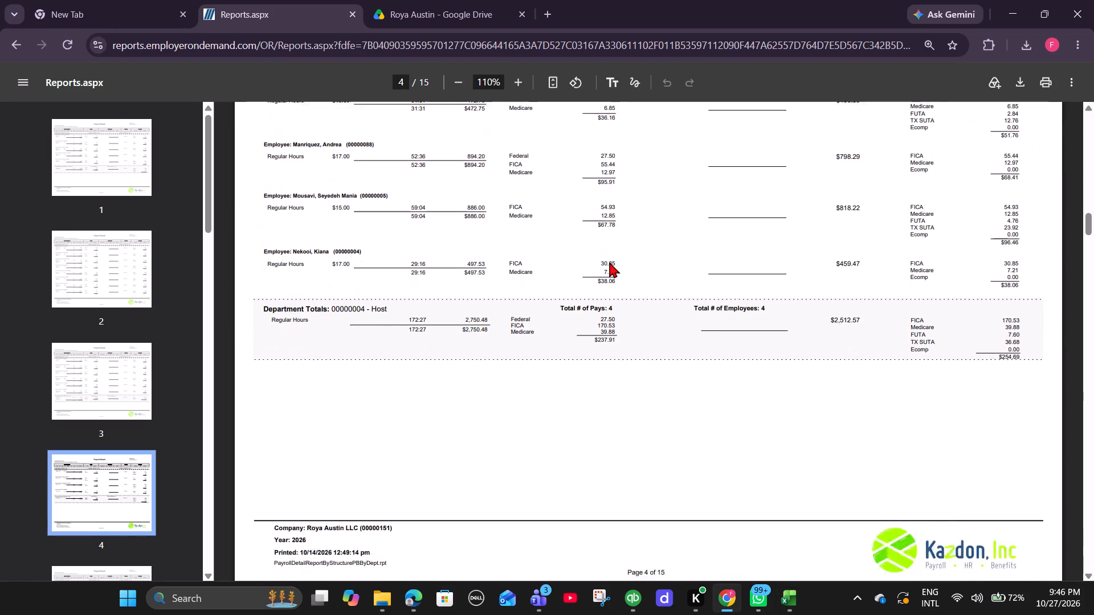
scroll(609, 262, "down", 1)
key("alt+Tab")
left_click(528, 219)
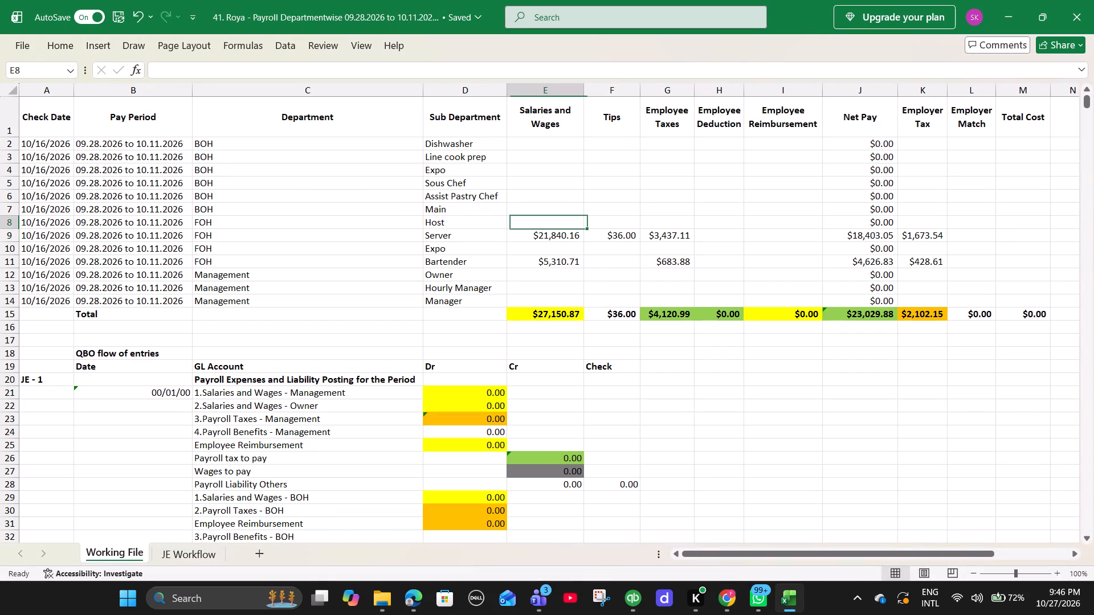
key("alt+Tab")
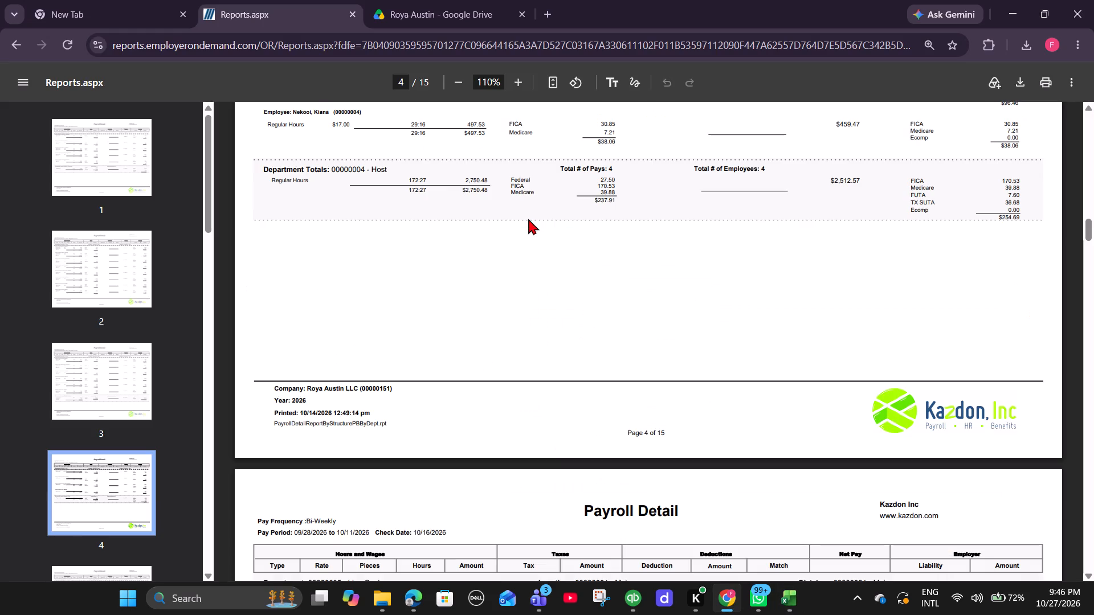
key("alt+Tab")
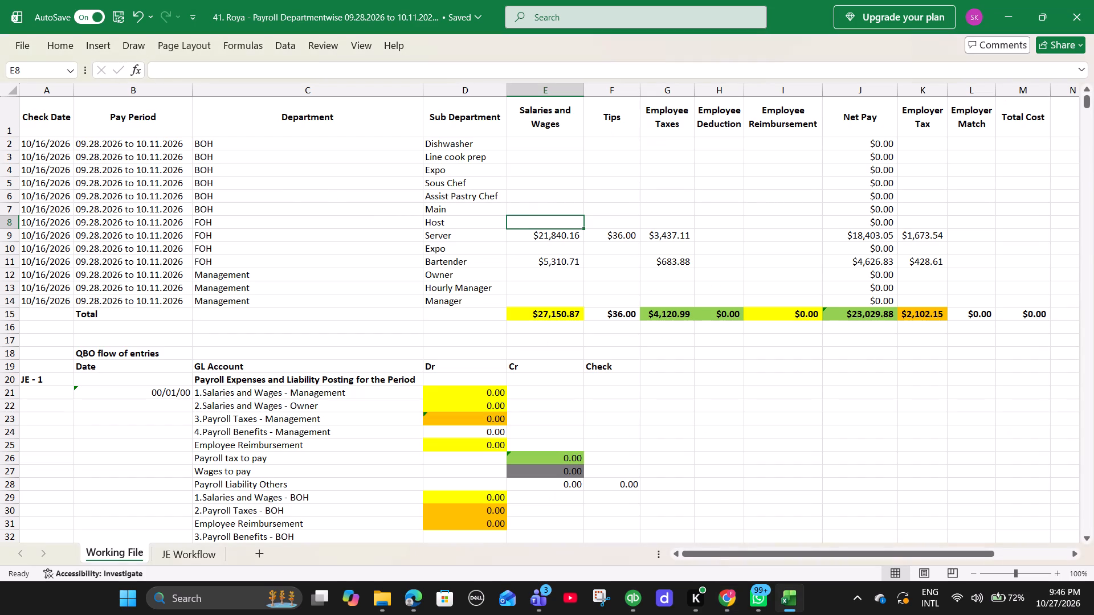
type("2750.")
key("alt+Tab")
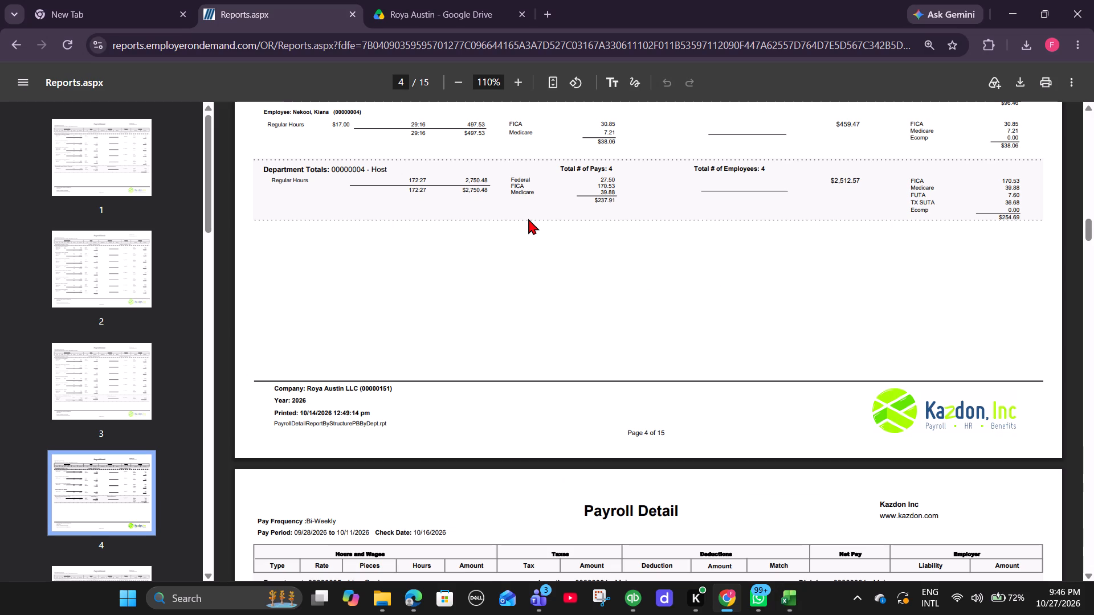
key("alt+Tab")
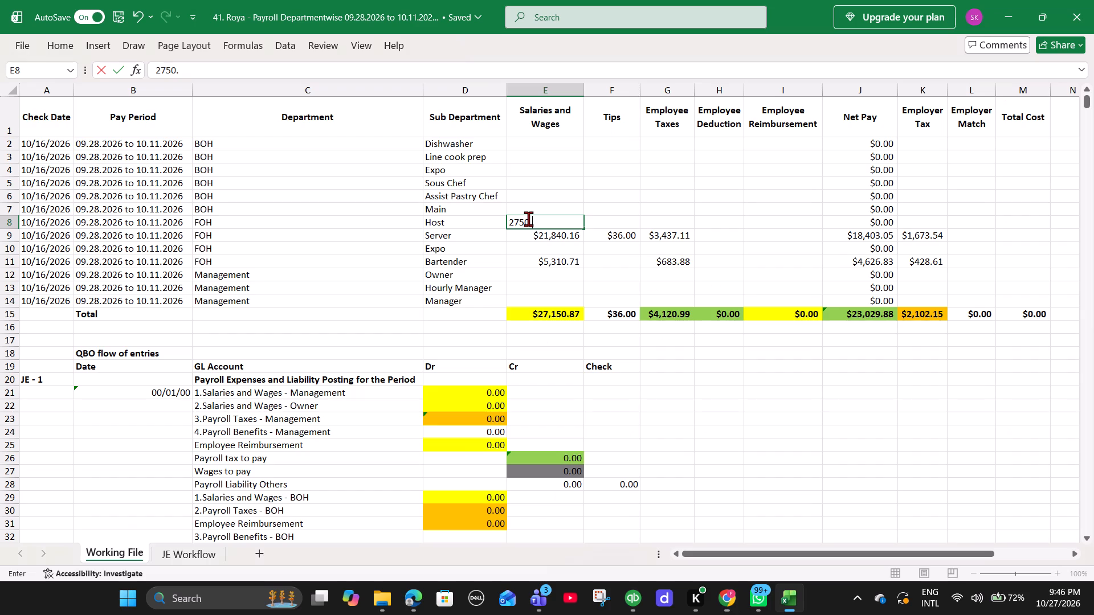
type("48")
key("Right")
Enter the FOH Host's Employee Taxes as 237.91 from the report's Host department totals, leaving Tips blank.
key("alt+Tab")
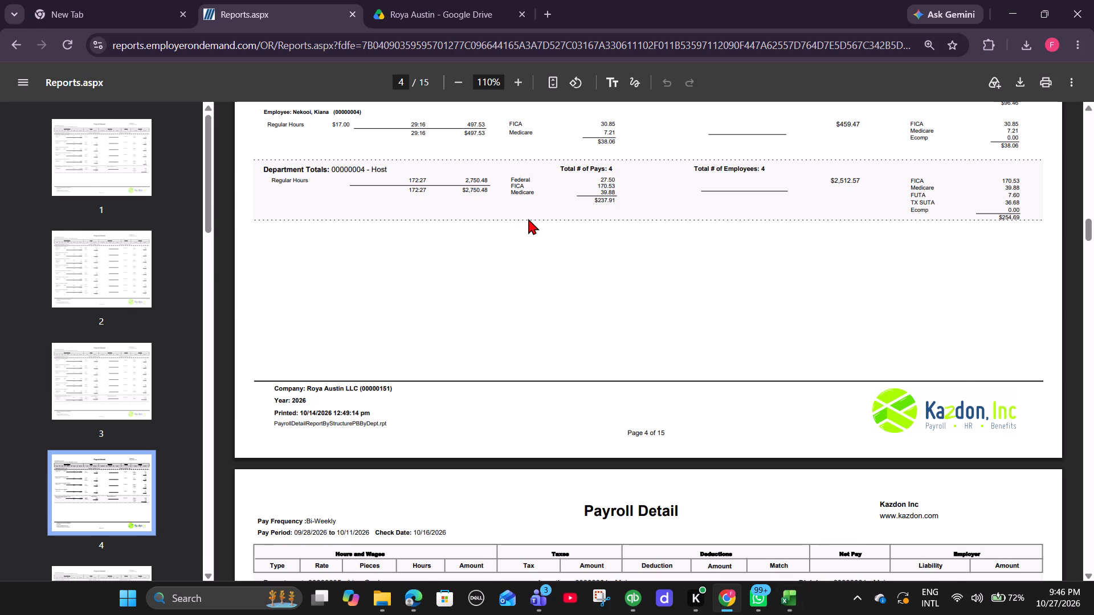
key("alt+Tab")
key("Right")
type("237.91")
key("Right")
Enter the FOH Host's Employer Tax as 254.69 from the report, leaving Employee Deduction and Employee Reimbursement blank.
key("alt+Tab")
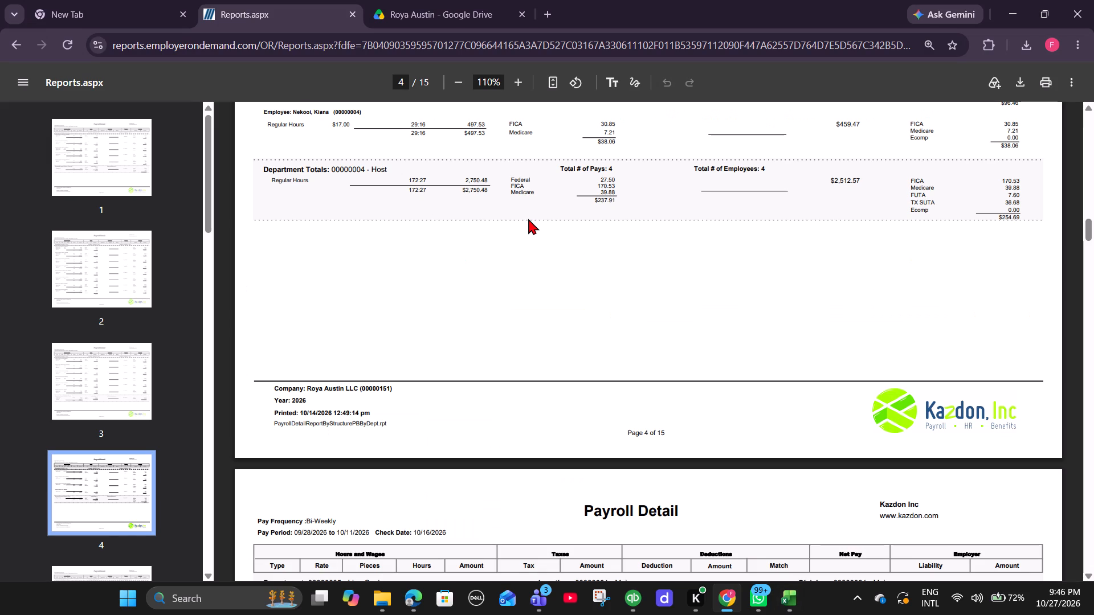
key("alt+Tab")
key("Right")
key("Right")
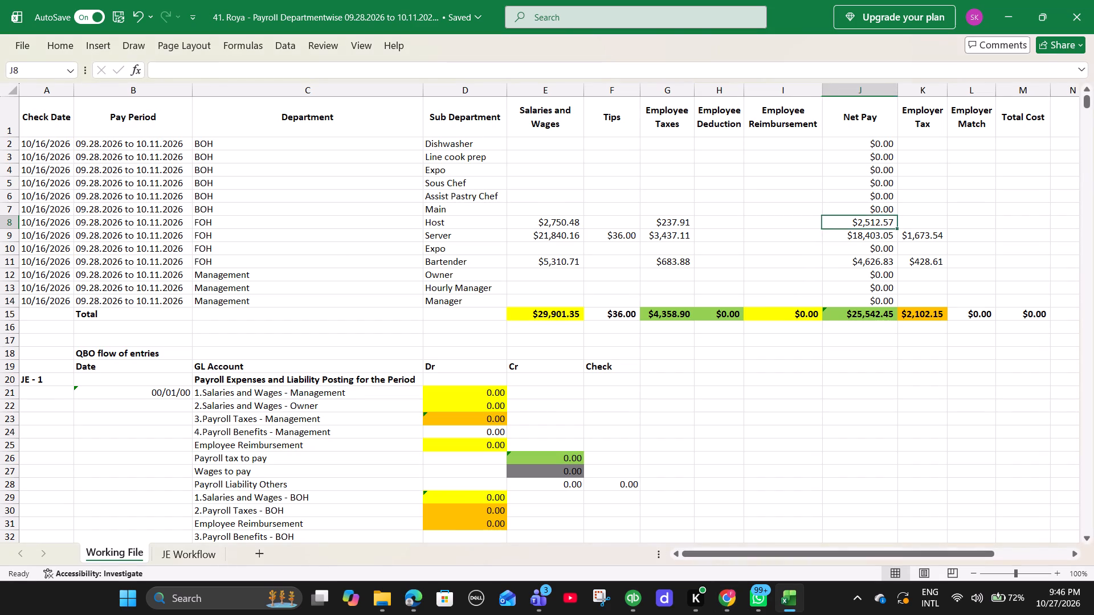
key("Right")
key("alt+Tab")
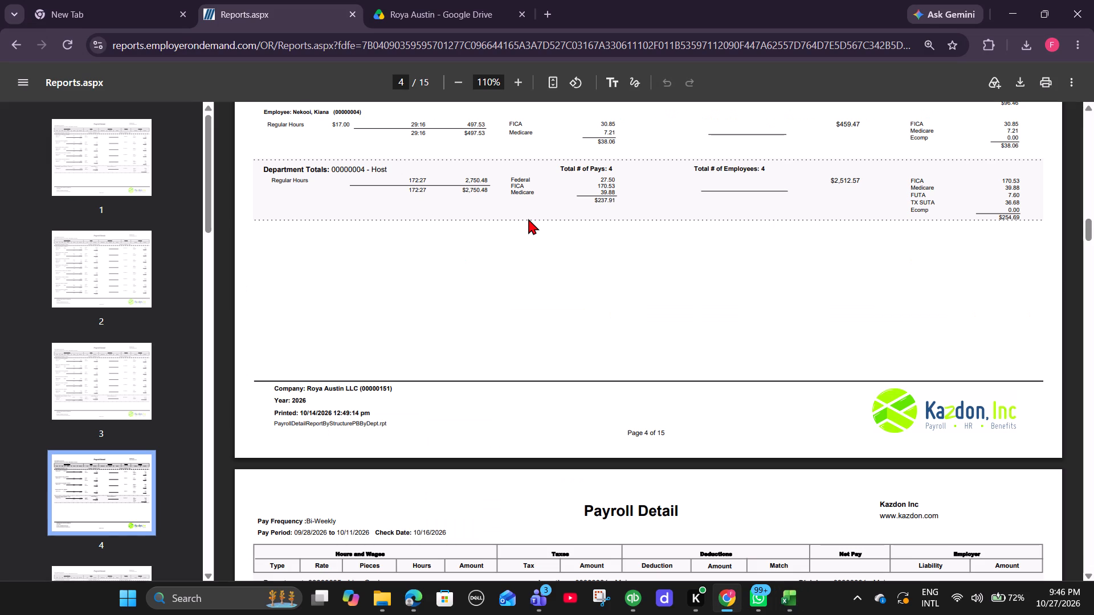
key("alt+Tab")
type("254.69")
key("Right")
Enter the BOH Line cook prep's Salaries and Wages as the formula =8812.85 from the report's Line Cook department totals.
key("alt+Tab")
scroll(609, 229, "down", 6)
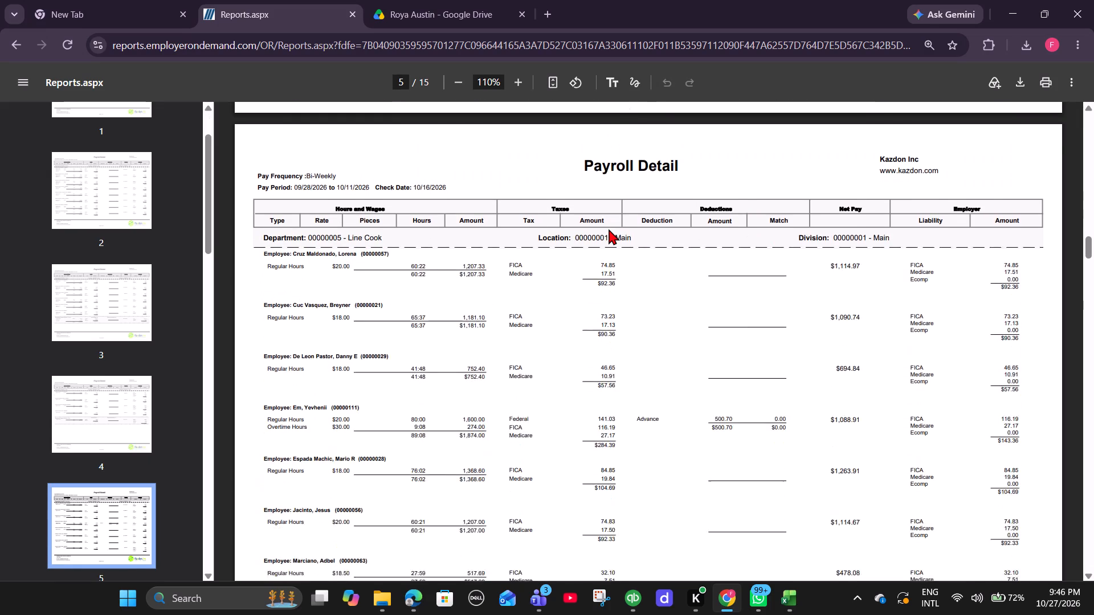
scroll(609, 229, "down", 8)
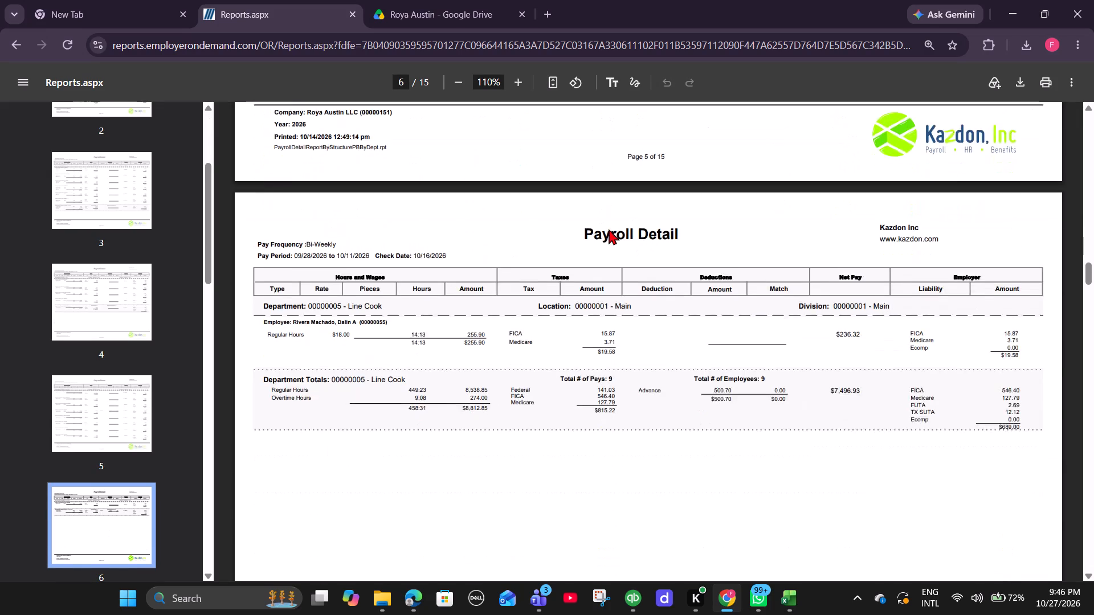
scroll(609, 229, "down", 1)
key("alt+Tab")
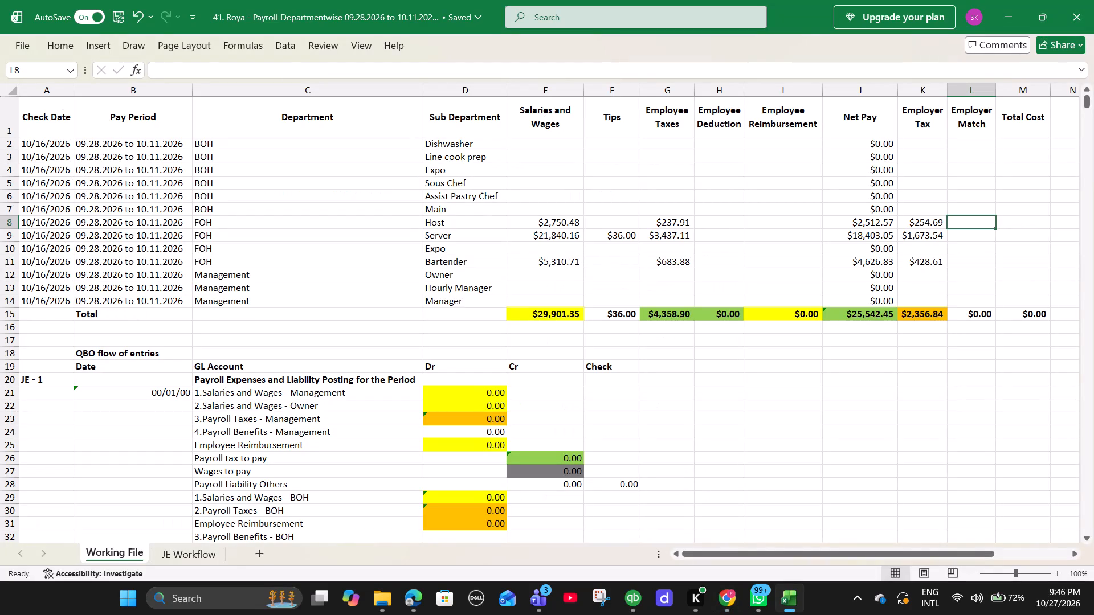
left_click(512, 148)
left_click(519, 156)
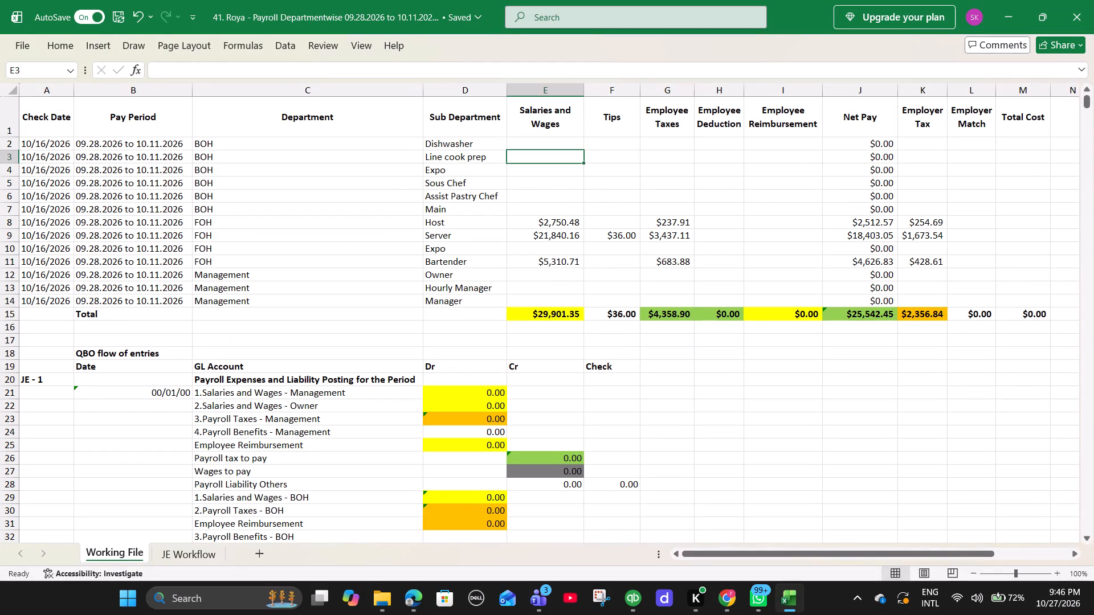
key("alt+Tab")
scroll(517, 244, "down", 6)
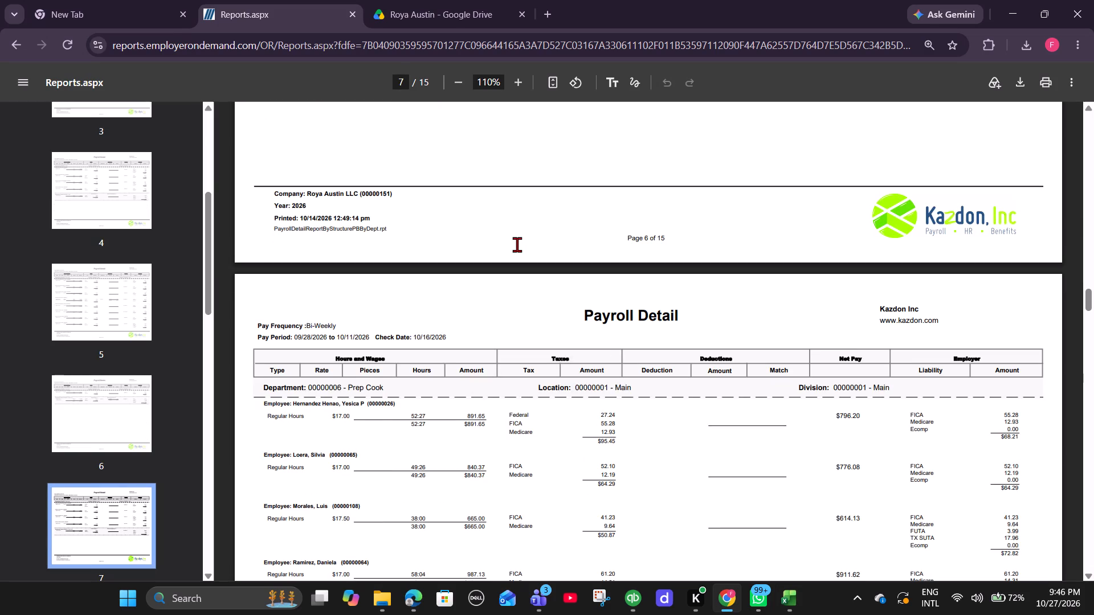
scroll(517, 244, "up", 6)
key("alt+Tab")
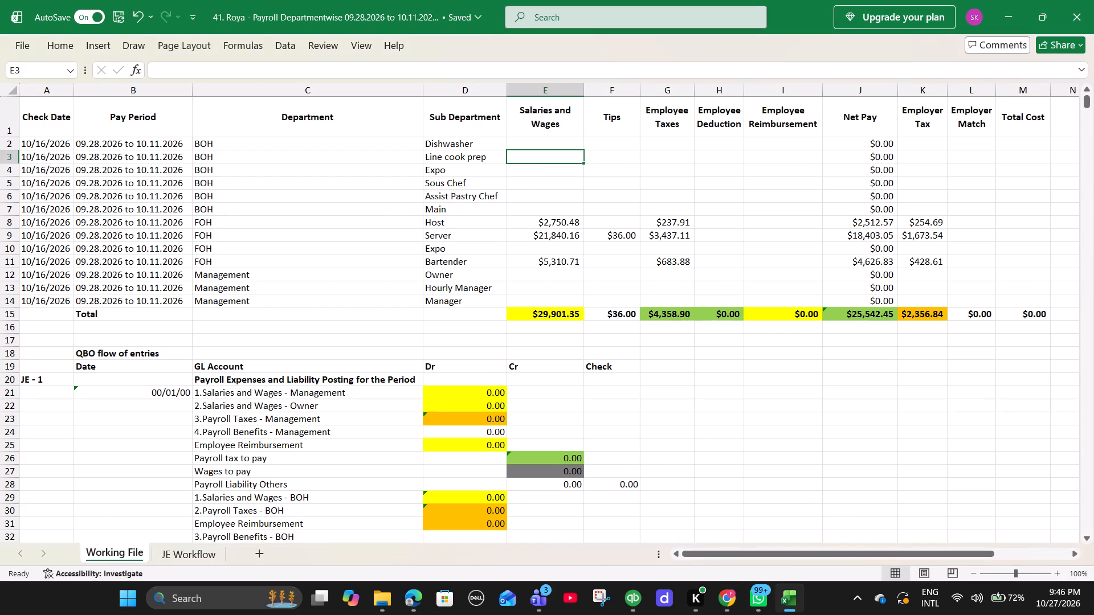
key("equal")
key("alt+Tab")
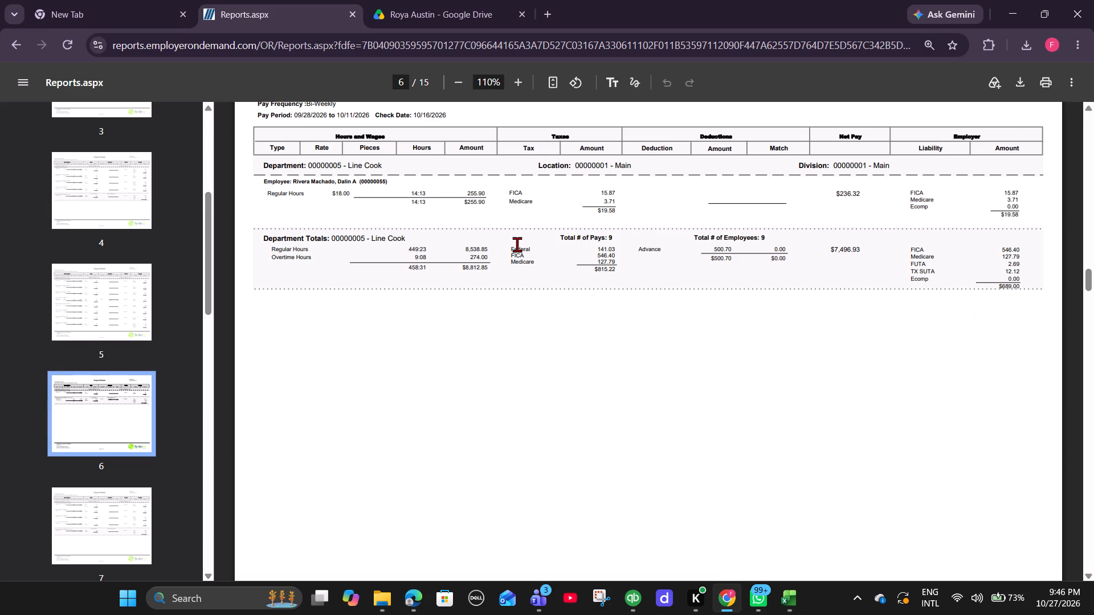
key("alt+Tab")
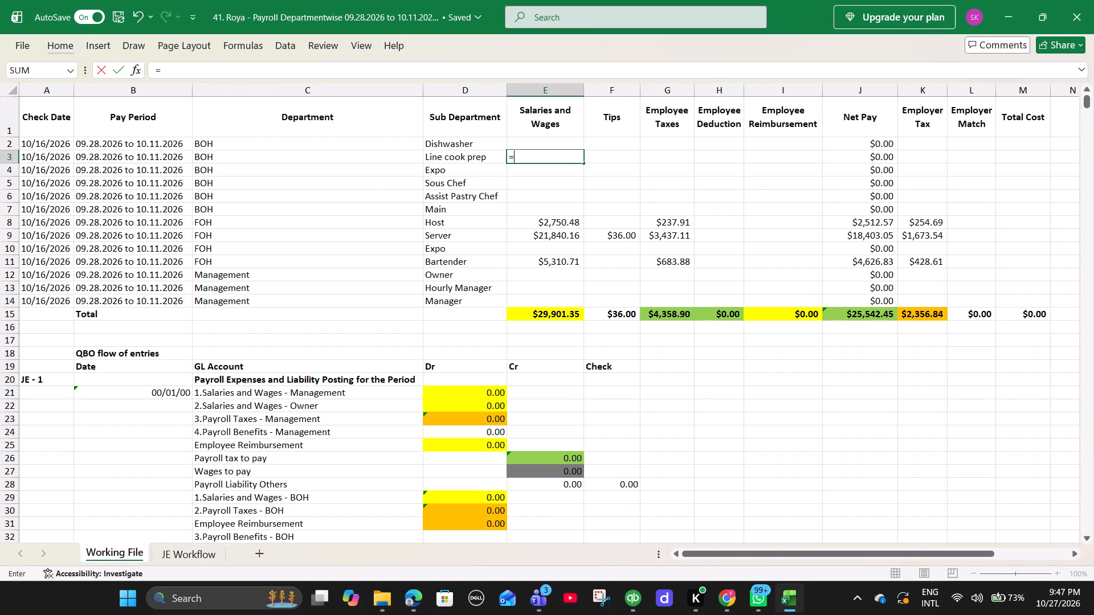
type("8812.")
key("alt+Tab")
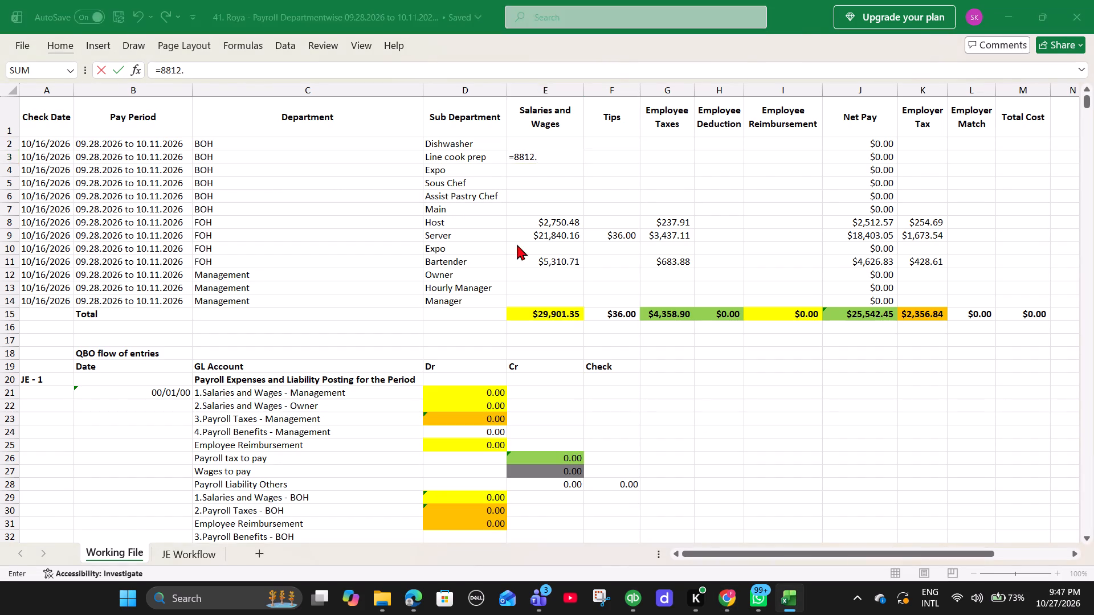
key("alt+Tab")
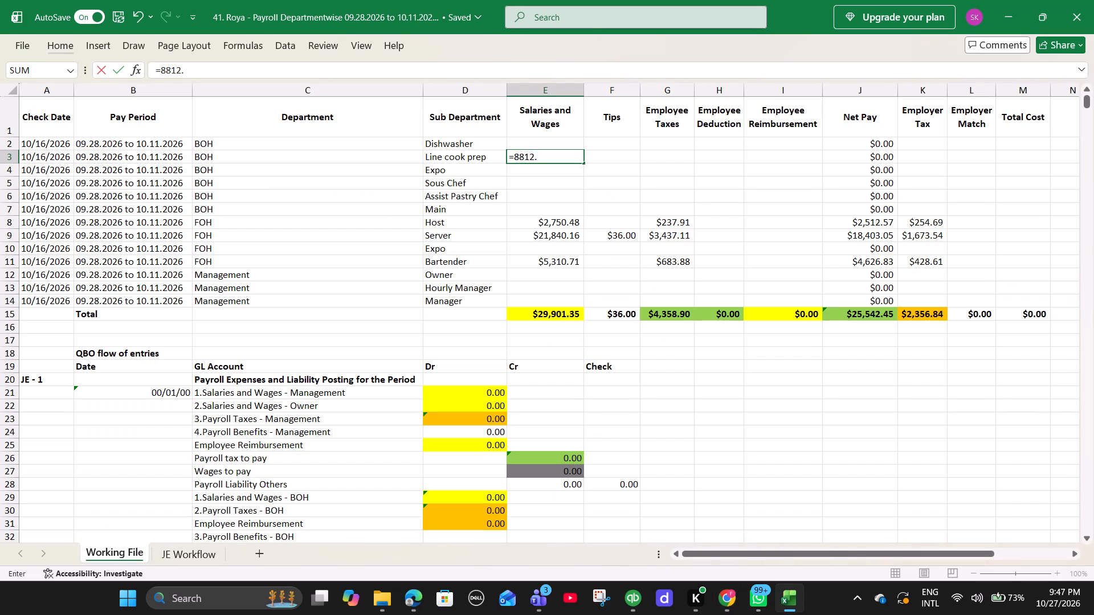
type("85")
key("Right")
Enter the BOH Line cook prep's Employee Taxes as =815.22 from the report's Line Cook department totals, leaving Tips blank.
key("alt+Tab")
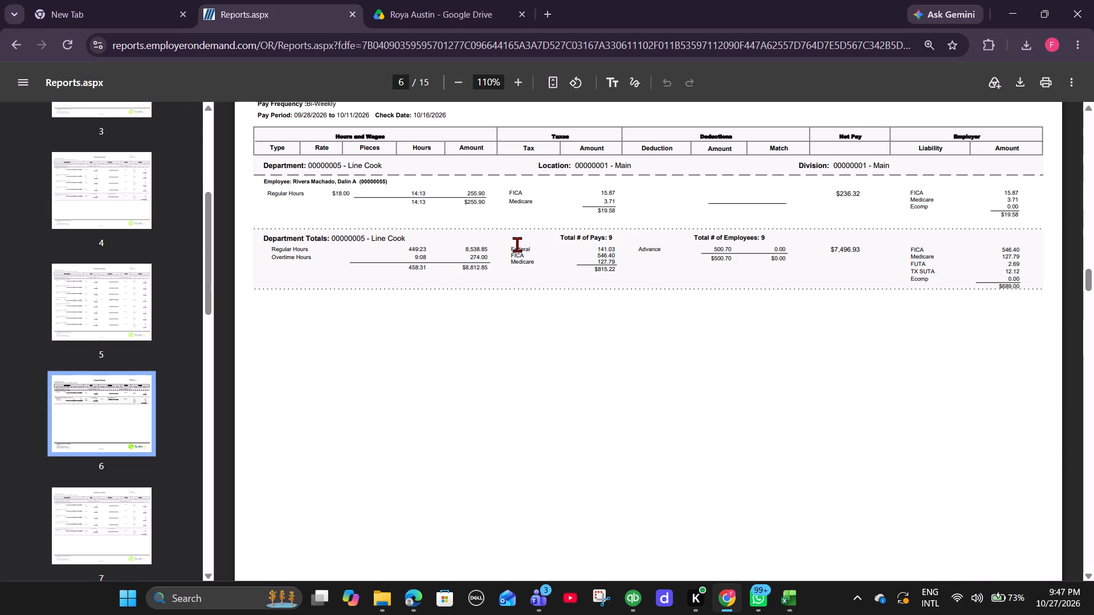
key("alt+Tab")
key("alt+Tab")
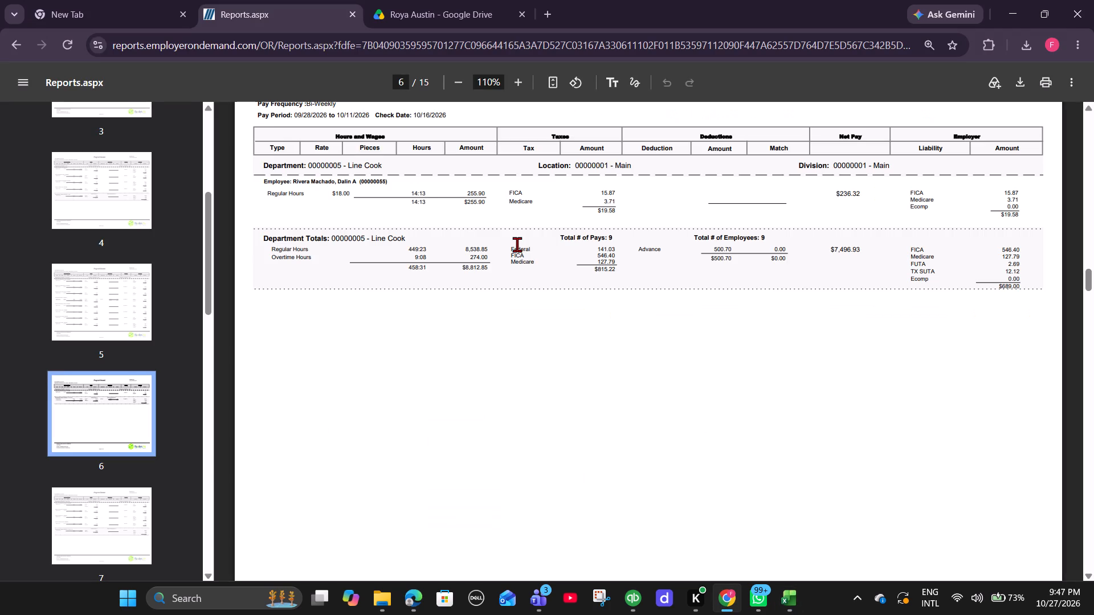
key("alt+Tab")
key("Right")
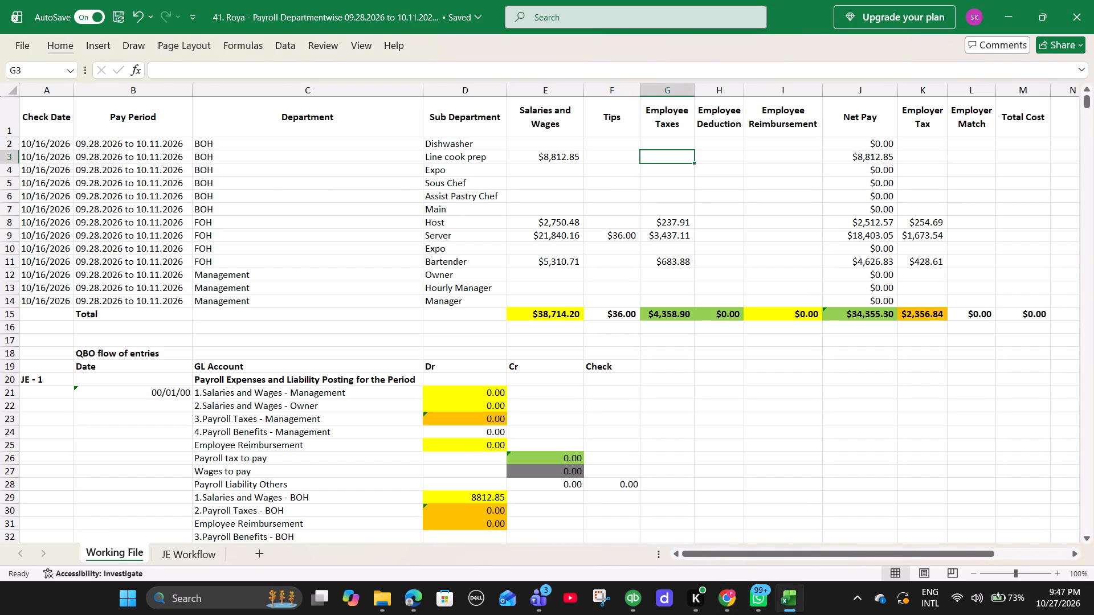
key("equal")
key("8")
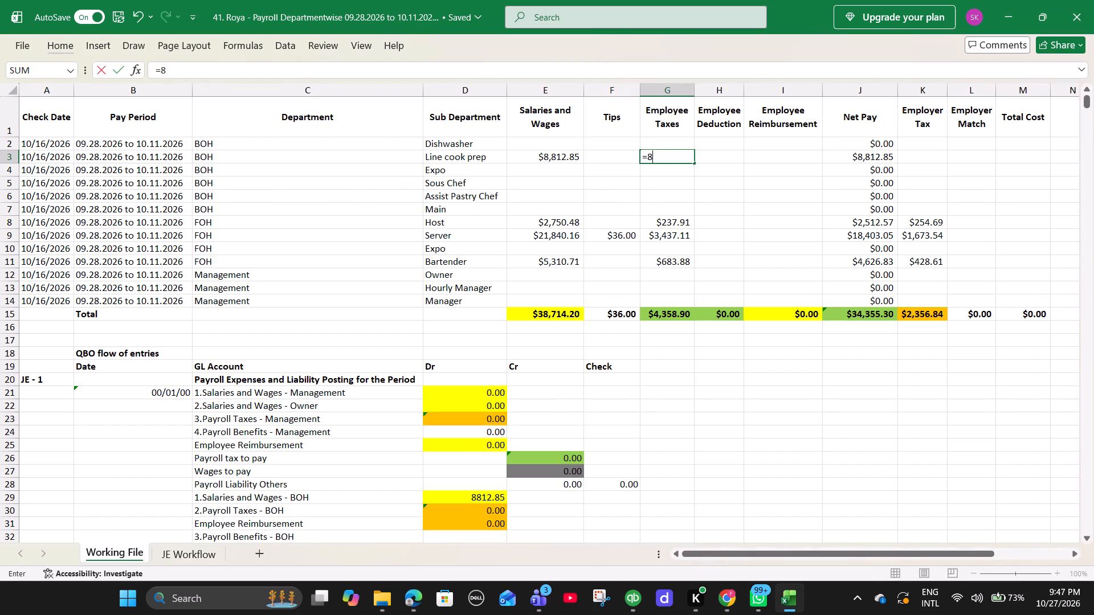
type("15.")
key("alt+Tab")
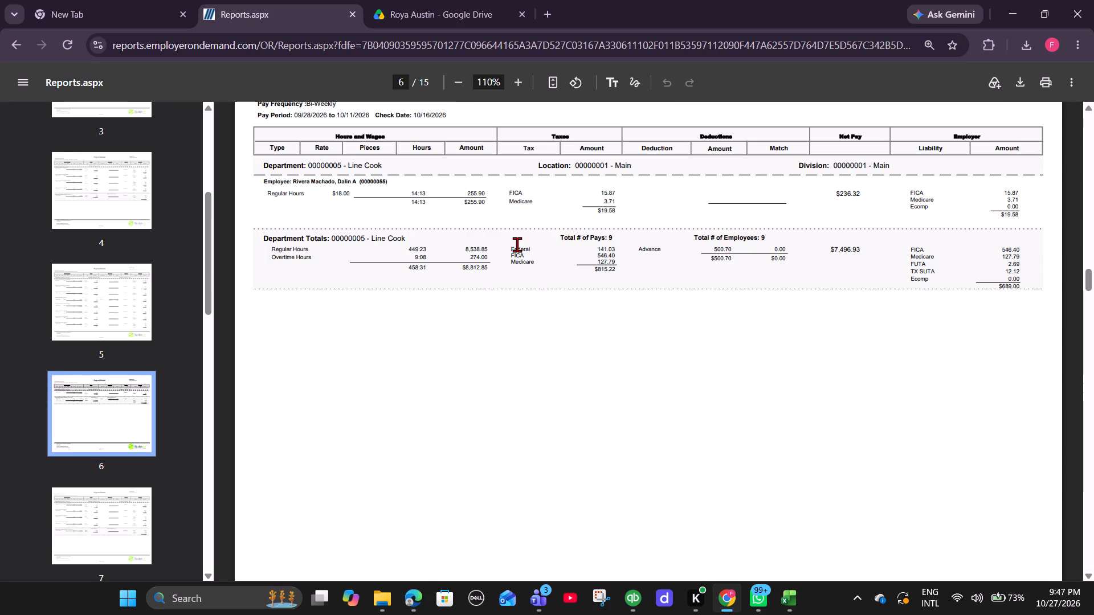
key("alt+Tab")
type("22")
key("Right")
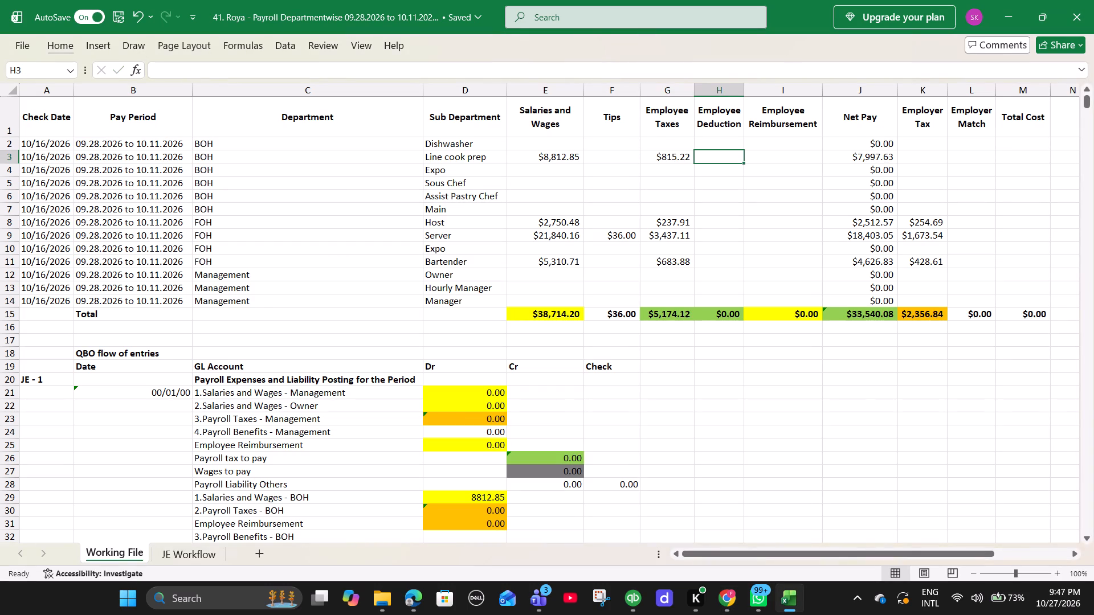
Enter the BOH Line cook prep's Employee Deduction as 500.70 from the report's Line Cook advance total.
key("alt+Tab")
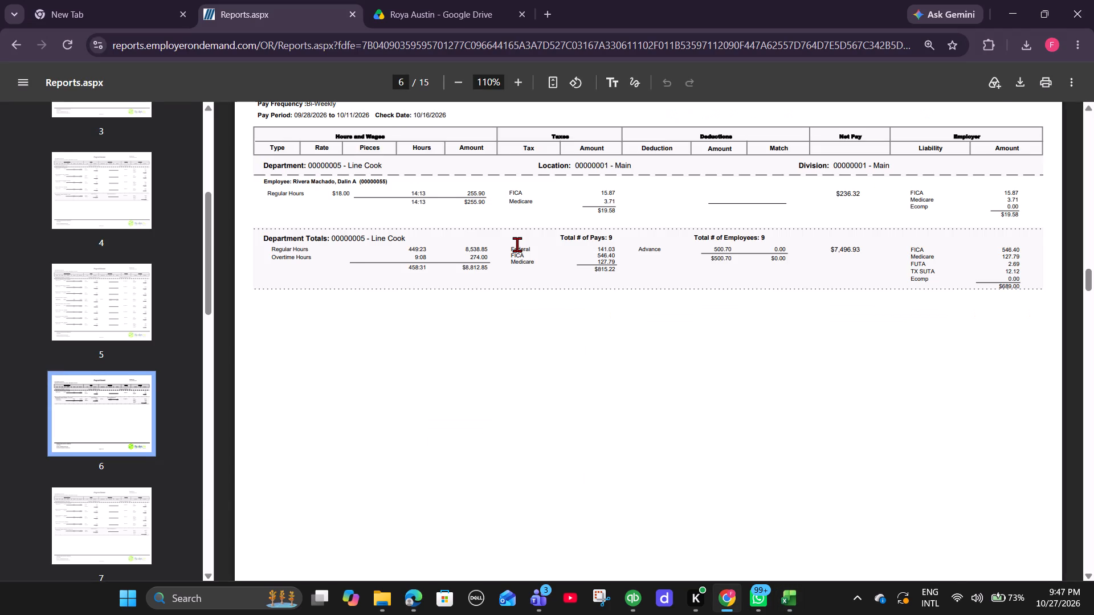
key("alt+Tab")
type("500.70")
key("Right")
Enter the BOH Line cook prep's Employer Tax as 689.00 from the report, leaving Employee Reimbursement blank.
key("alt+Tab")
key("alt+Tab")
key("Right")
key("Right")
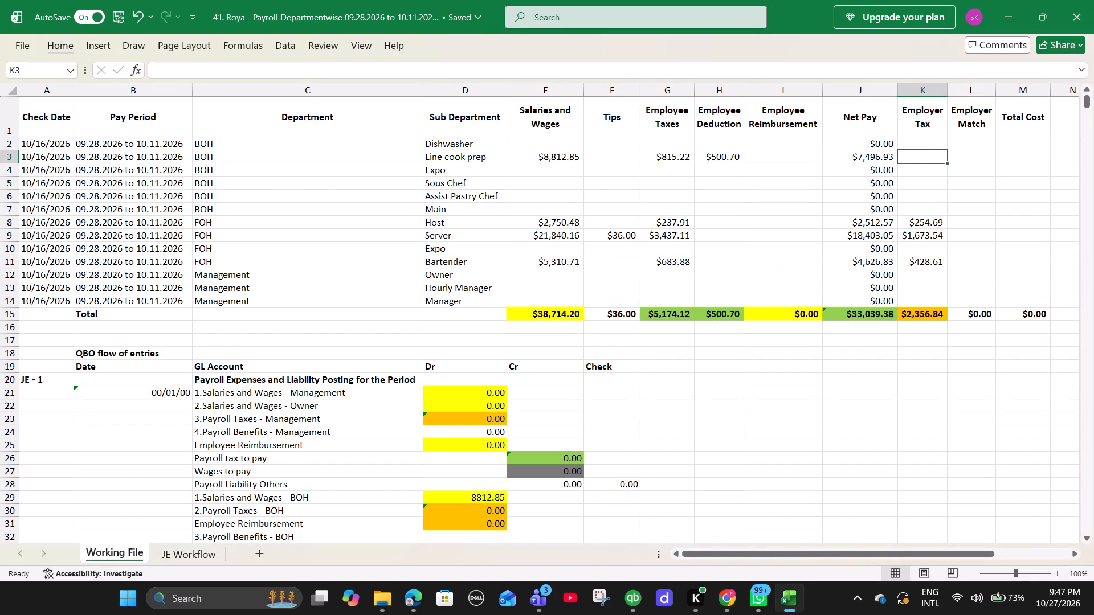
type("689.")
key("alt+Tab")
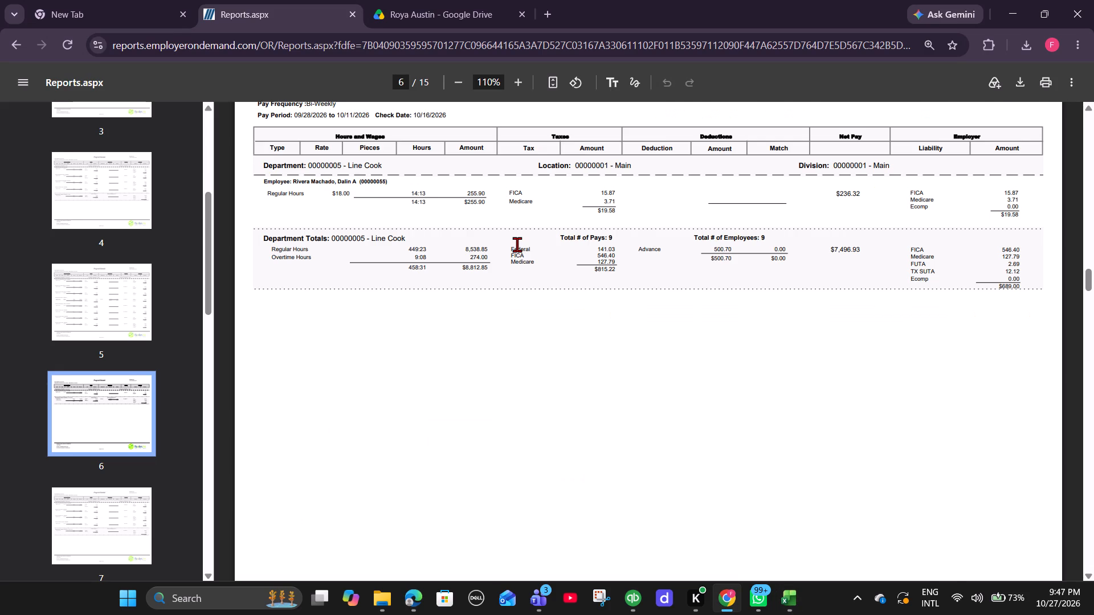
key("alt+Tab")
type("00")
key("Right")
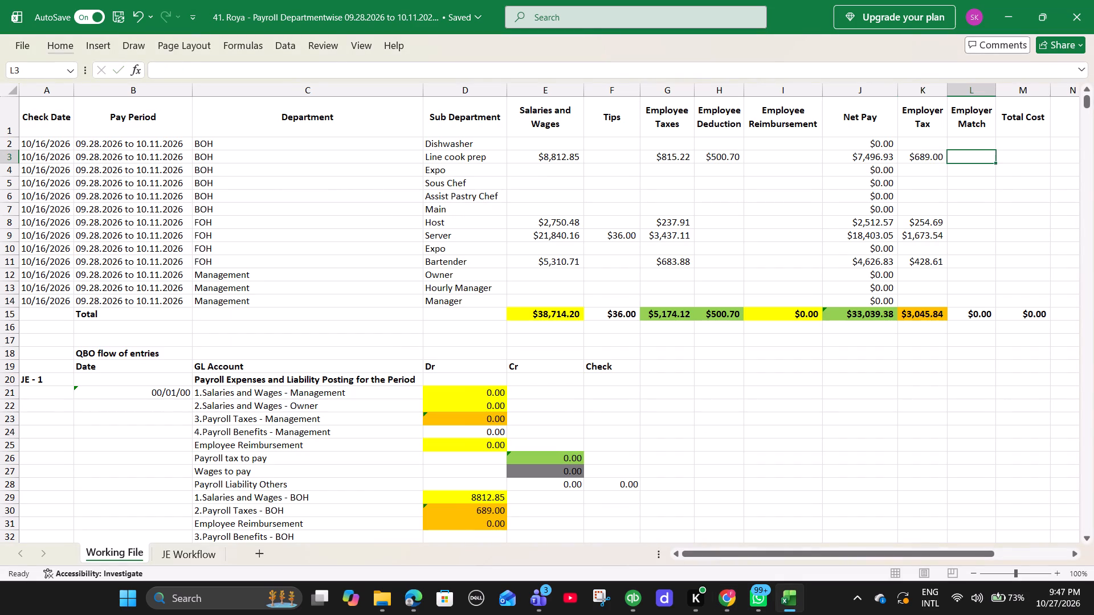
Add the report's Prep Cook wages total of 3384.15 to the BOH Line cook prep's Salaries and Wages formula.
key("alt+Tab")
scroll(517, 244, "down", 9)
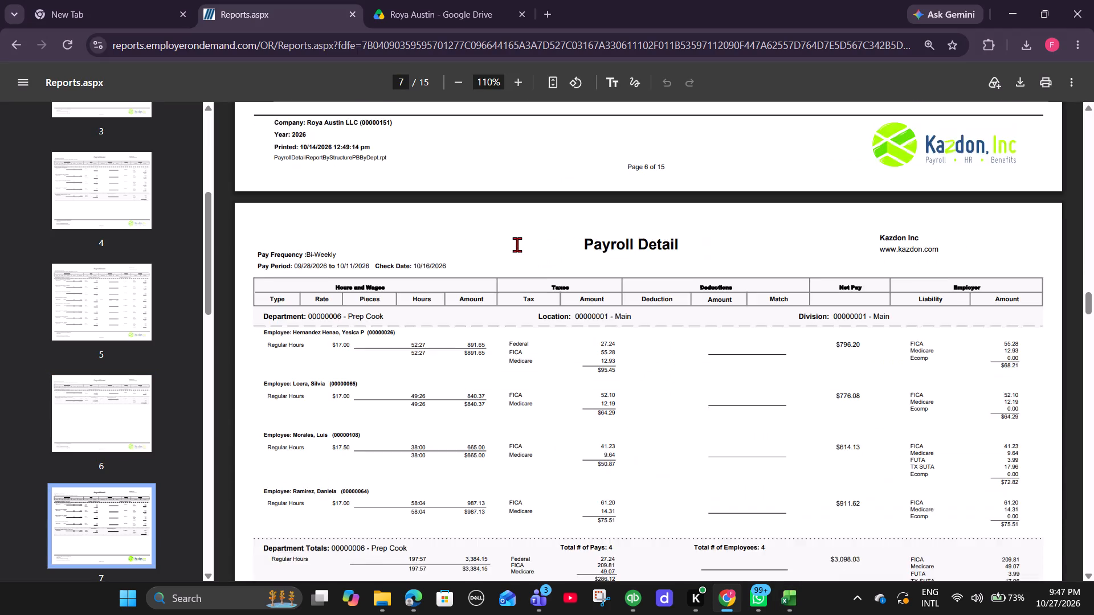
scroll(517, 244, "down", 4)
key("alt+Tab")
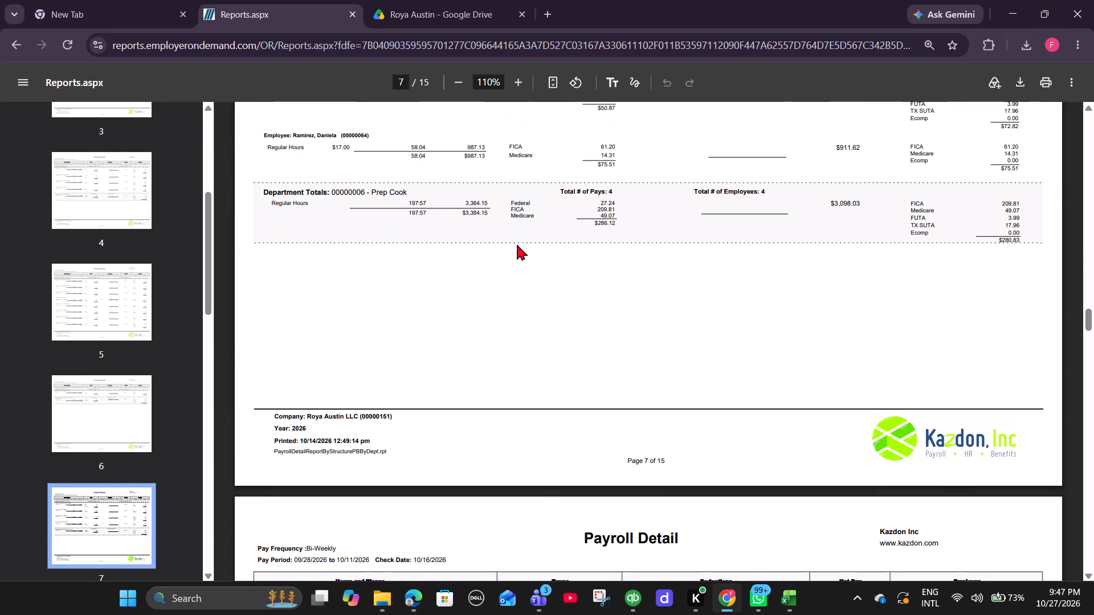
left_click(528, 162)
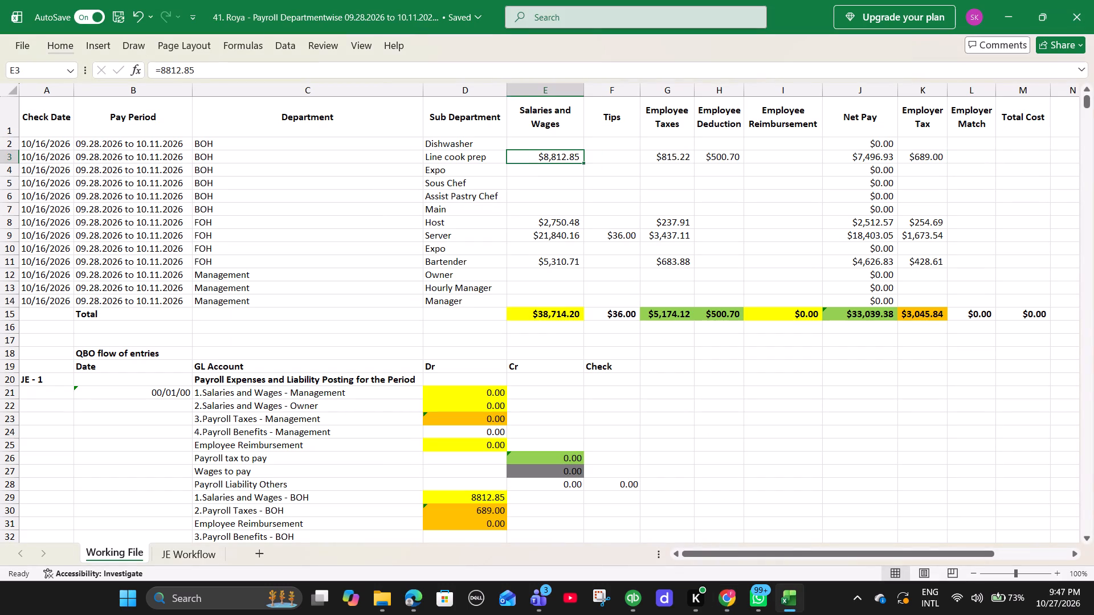
left_click(208, 74)
key("plus")
key("alt+Tab")
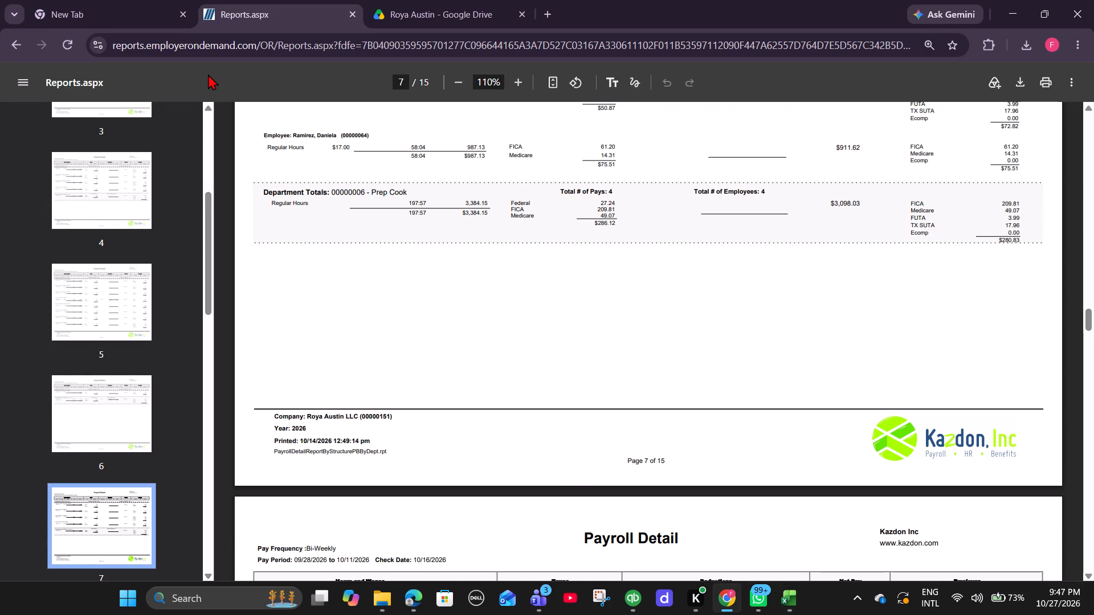
key("alt+Tab")
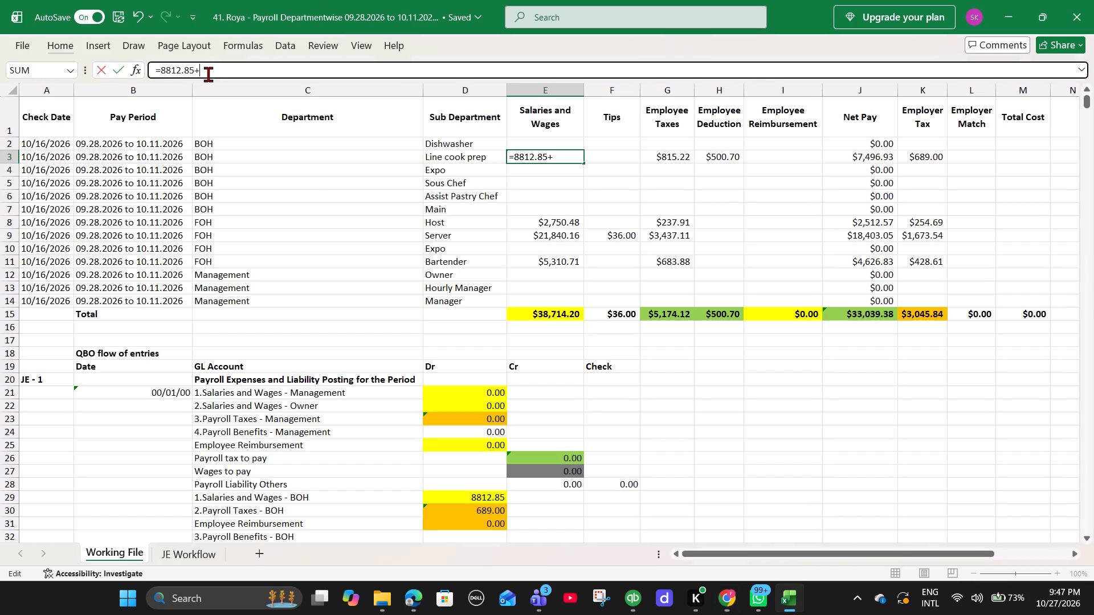
type("3384.15")
key("Return")
Add the report's Prep Cook employee tax total of 286.12 to the BOH Line cook prep's Employee Taxes formula.
key("alt+Tab")
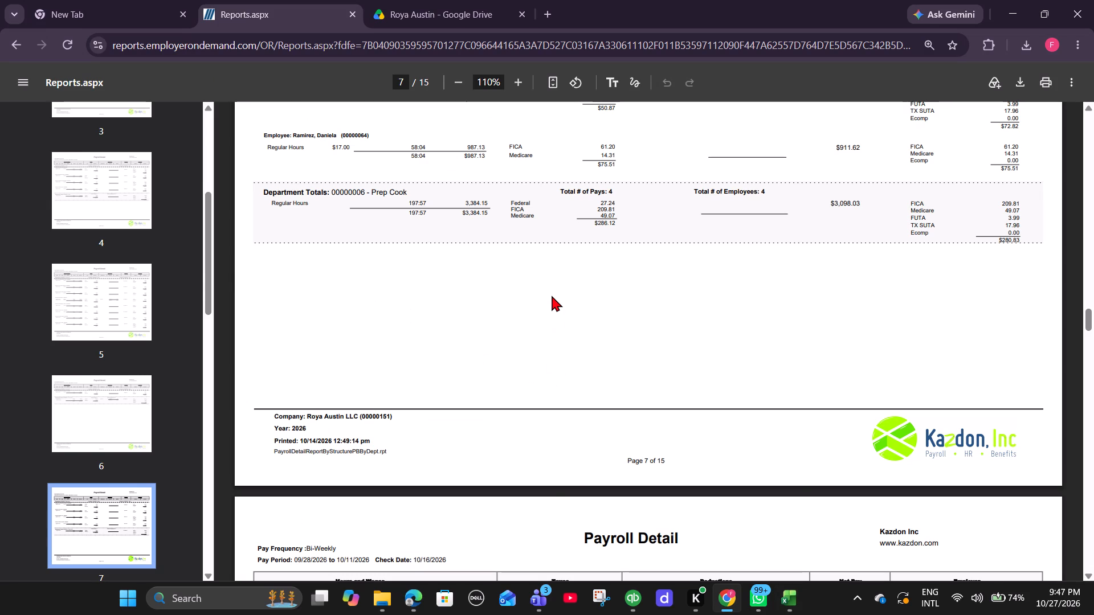
key("alt+Tab")
left_click(670, 162)
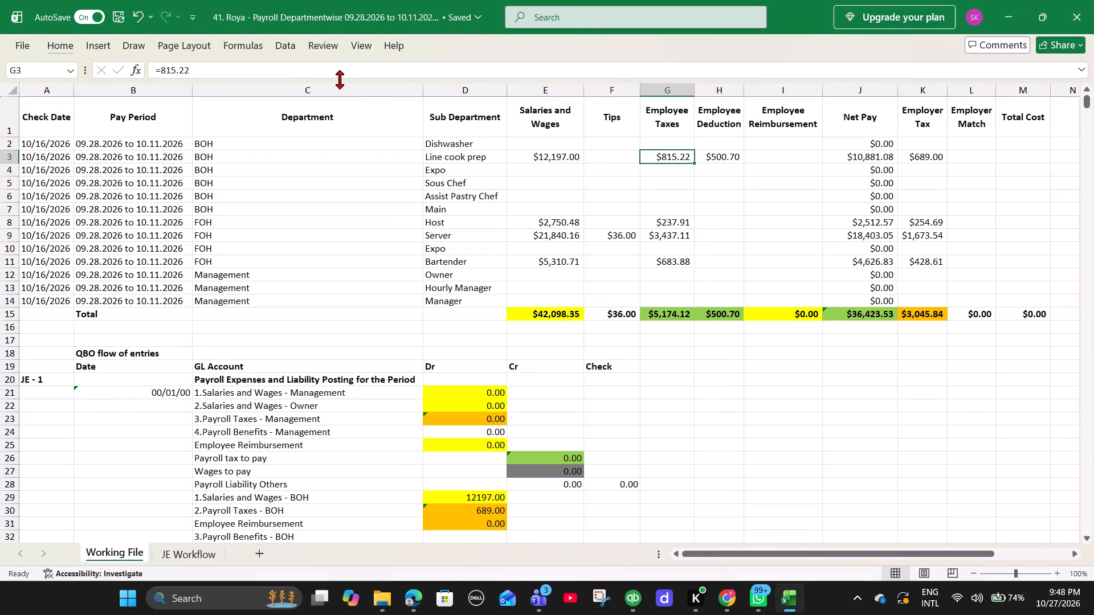
left_click(298, 71)
type("+286.12")
key("Return")
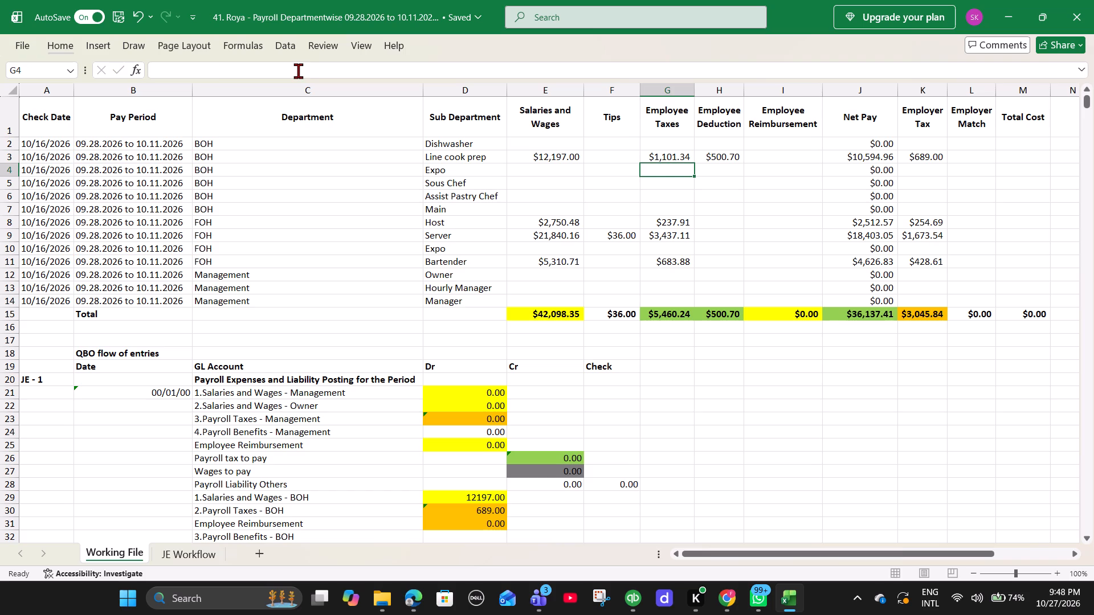
Add the report's Prep Cook employer tax total of 280.83 to the BOH Line cook prep's Employer Tax as a formula.
left_click(670, 155)
left_click(704, 158)
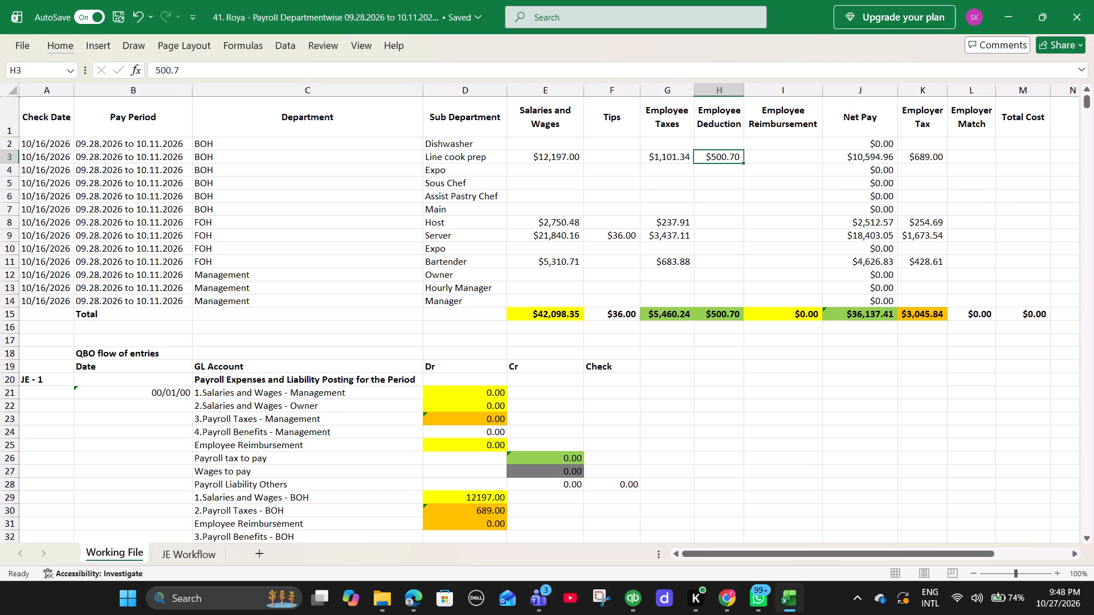
key("alt+Tab")
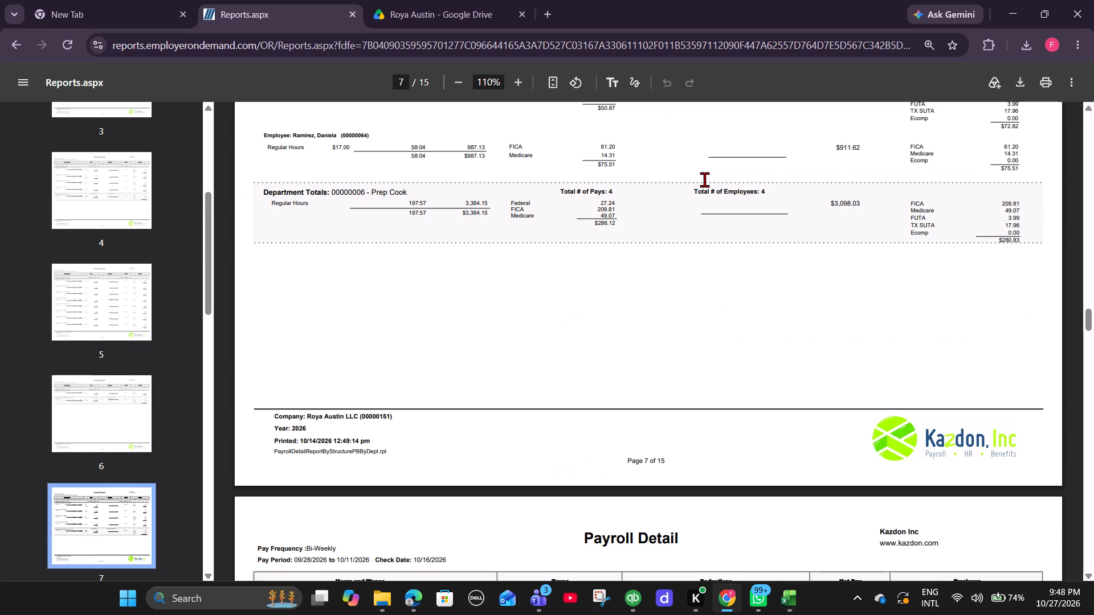
key("alt+Tab")
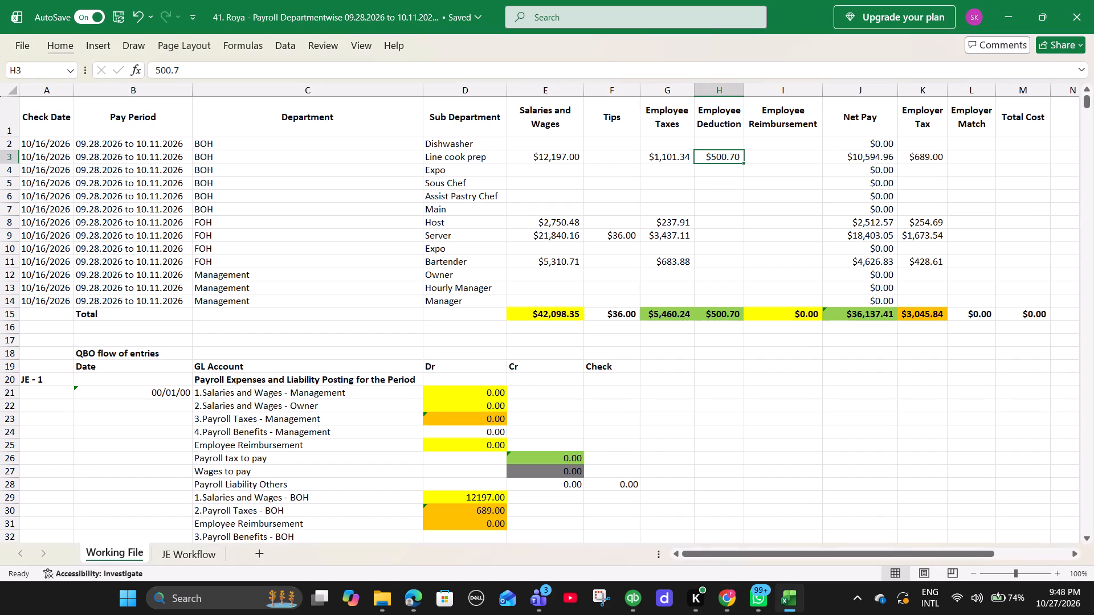
left_click(942, 154)
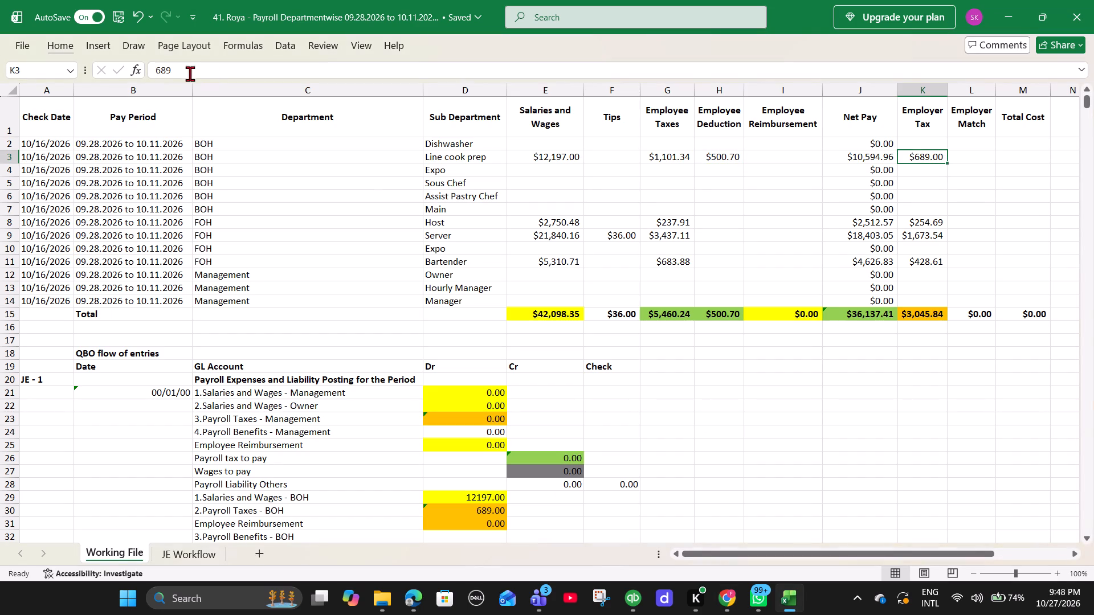
left_click(159, 65)
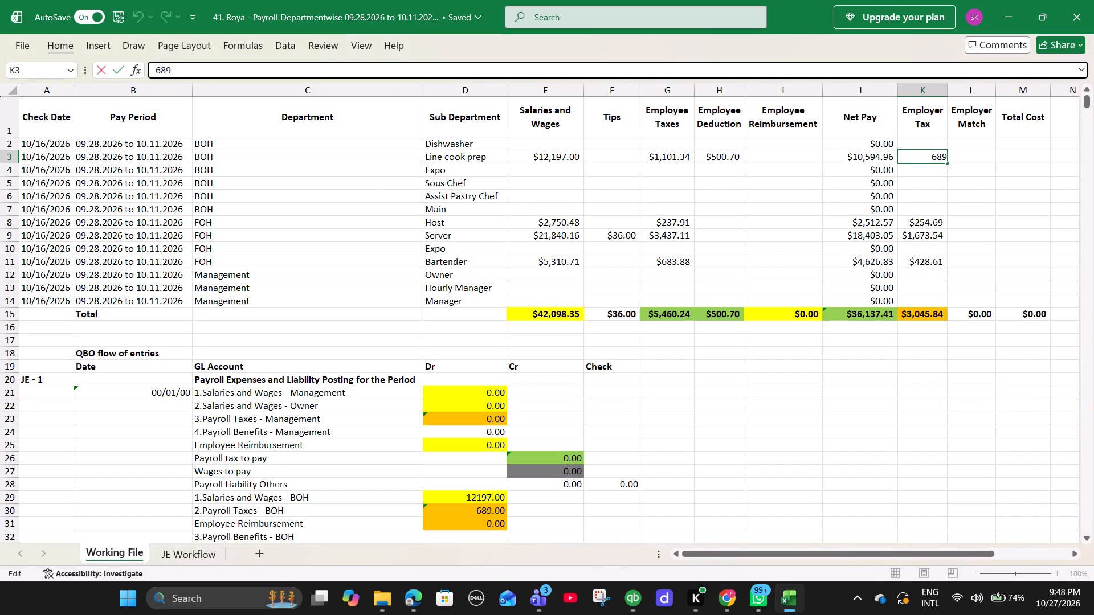
key("Left")
key("alt+Tab")
key("alt+Tab")
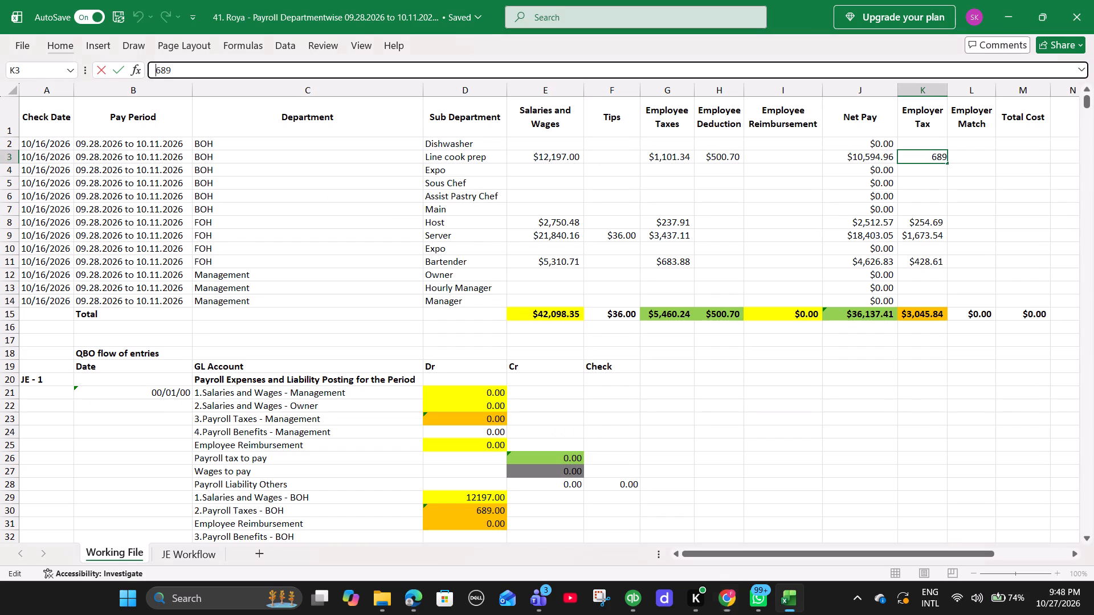
key("equal")
key("Right")
key("Right")
key("Right")
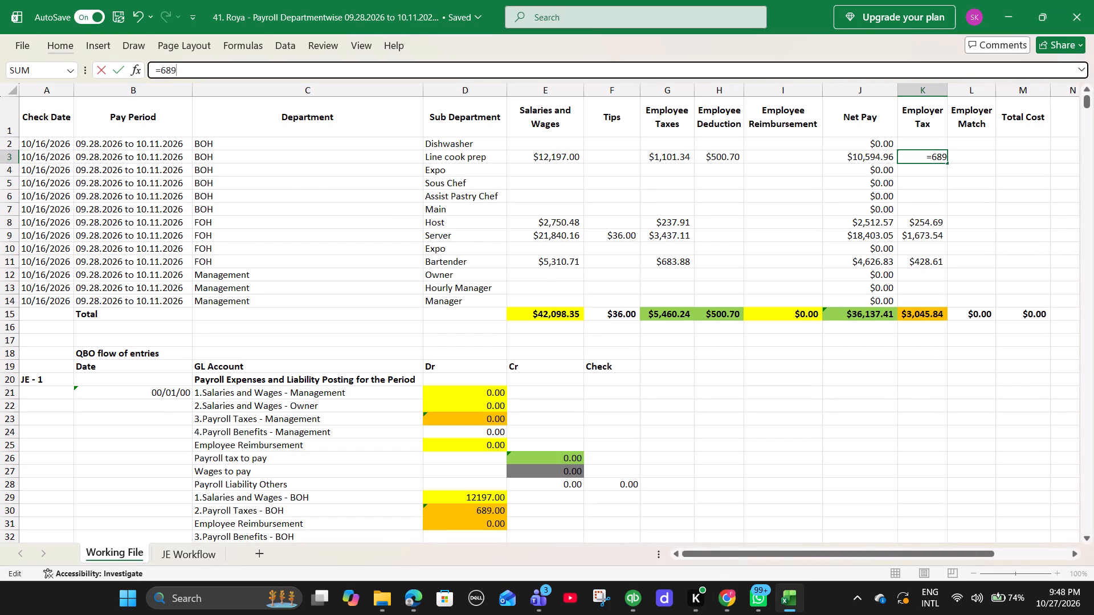
key("plus")
key("alt+Tab")
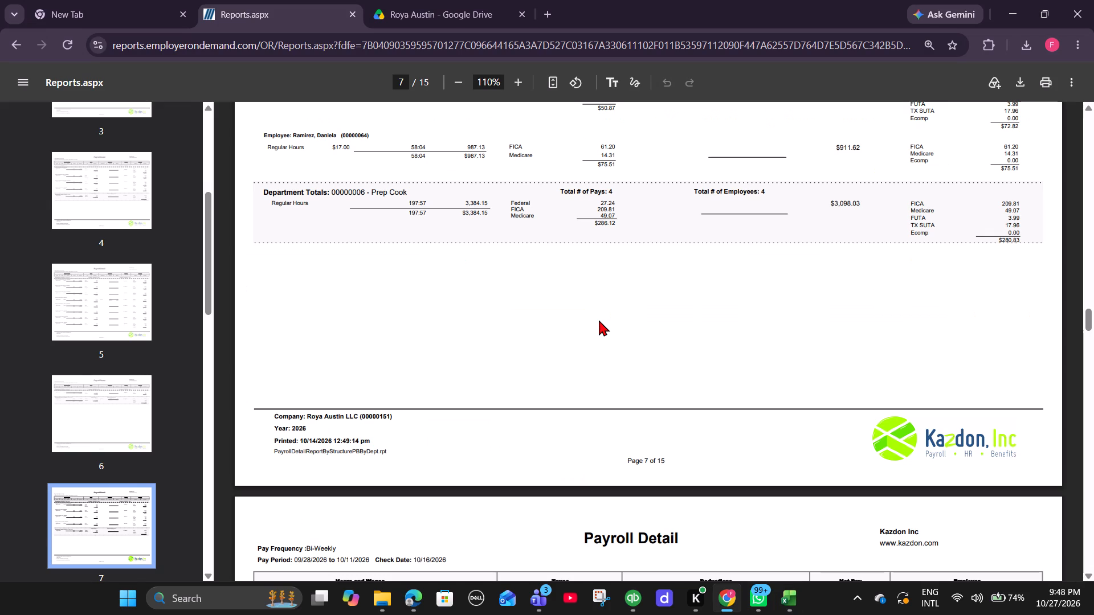
key("alt+Tab")
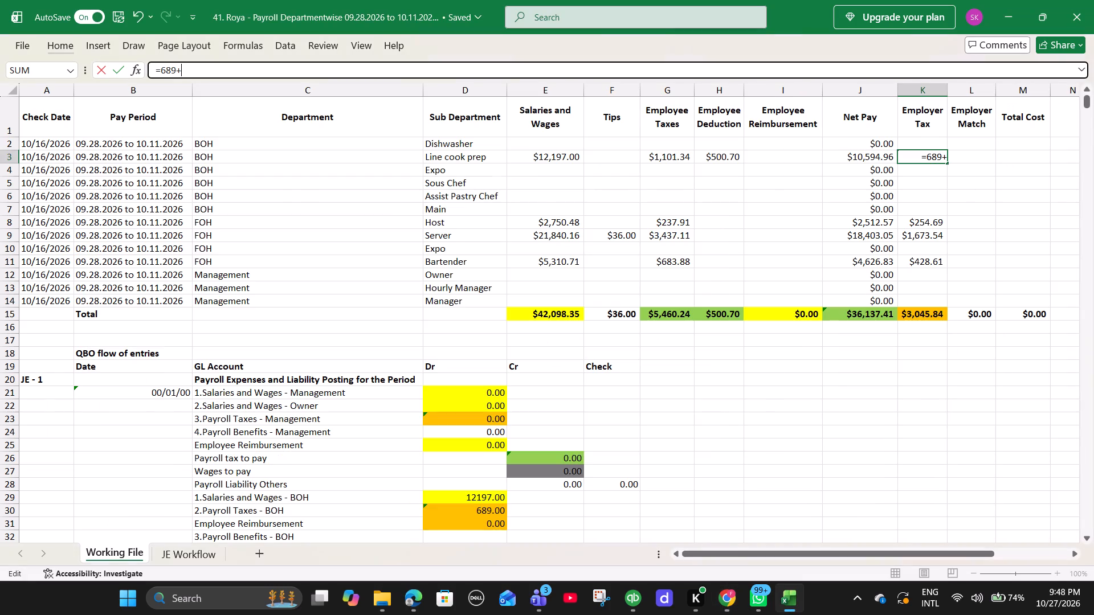
type("280.0")
key("BackSpace")
type("83")
key("Return")
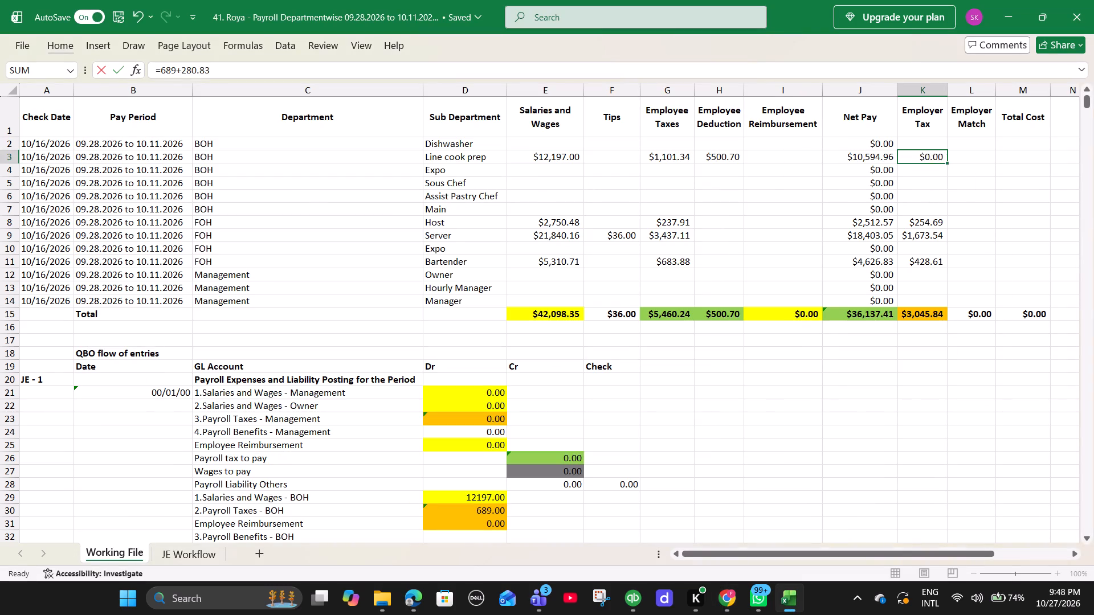
Find the Expo department totals in the payroll report and enter its wages in the BOH Expo's Salaries and Wages.
key("alt+Tab")
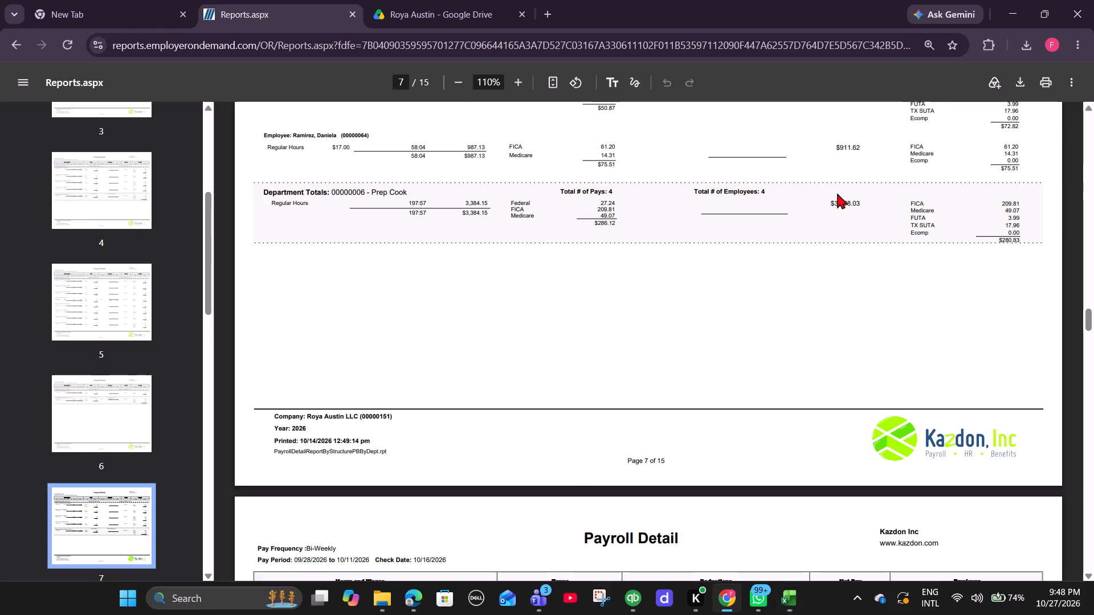
scroll(779, 229, "down", 9)
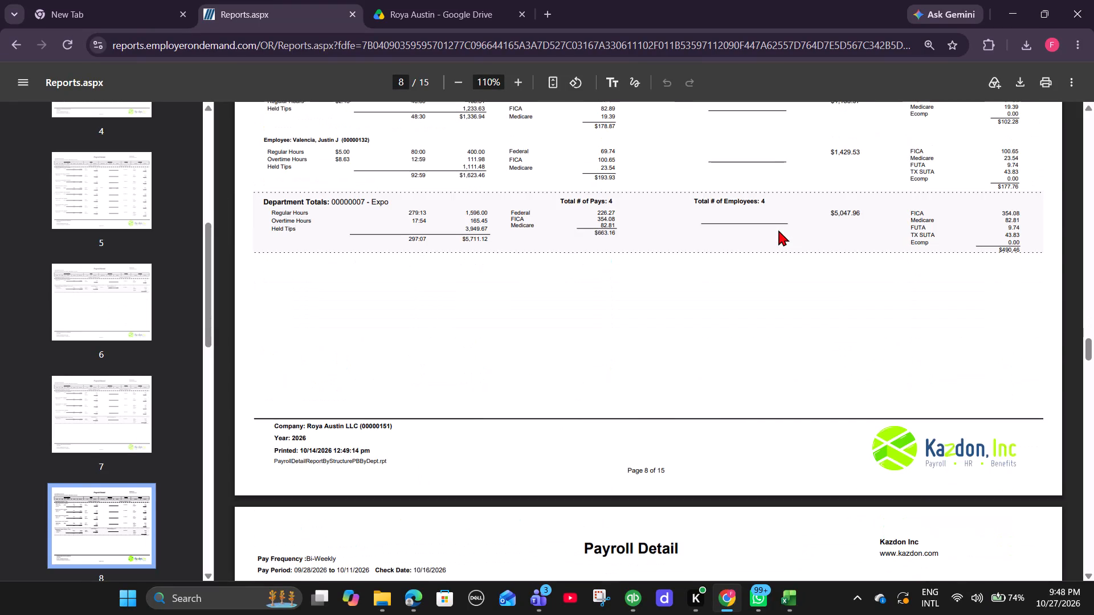
key("alt+Tab")
left_click(536, 173)
key("alt+Tab")
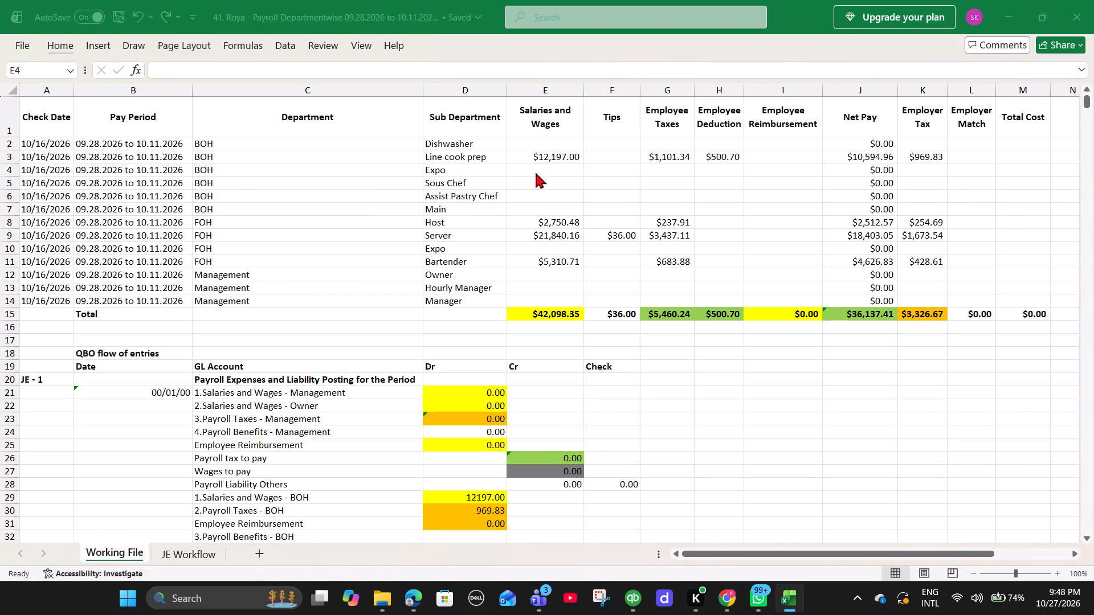
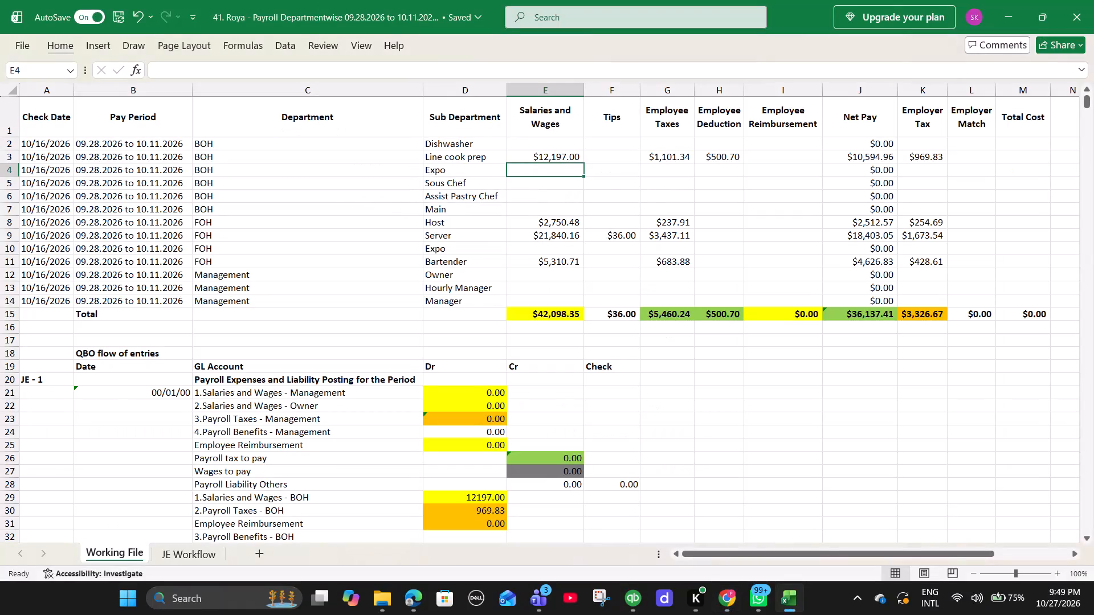
Enter the report's Expo wages total of 5711.12 in the BOH Expo's Salaries and Wages.
key("alt+Tab")
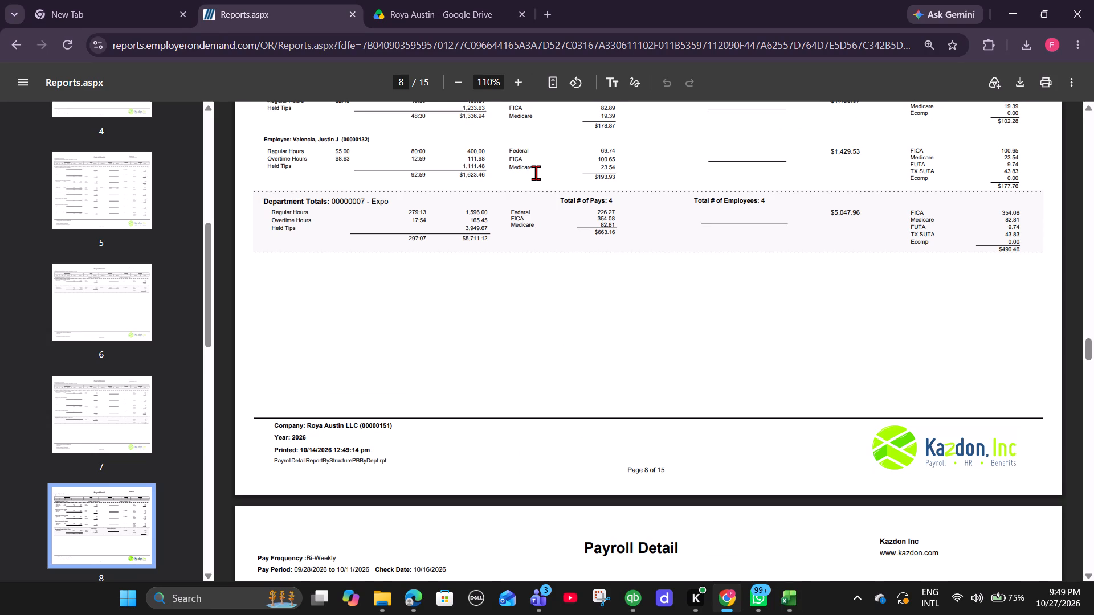
key("alt+Tab")
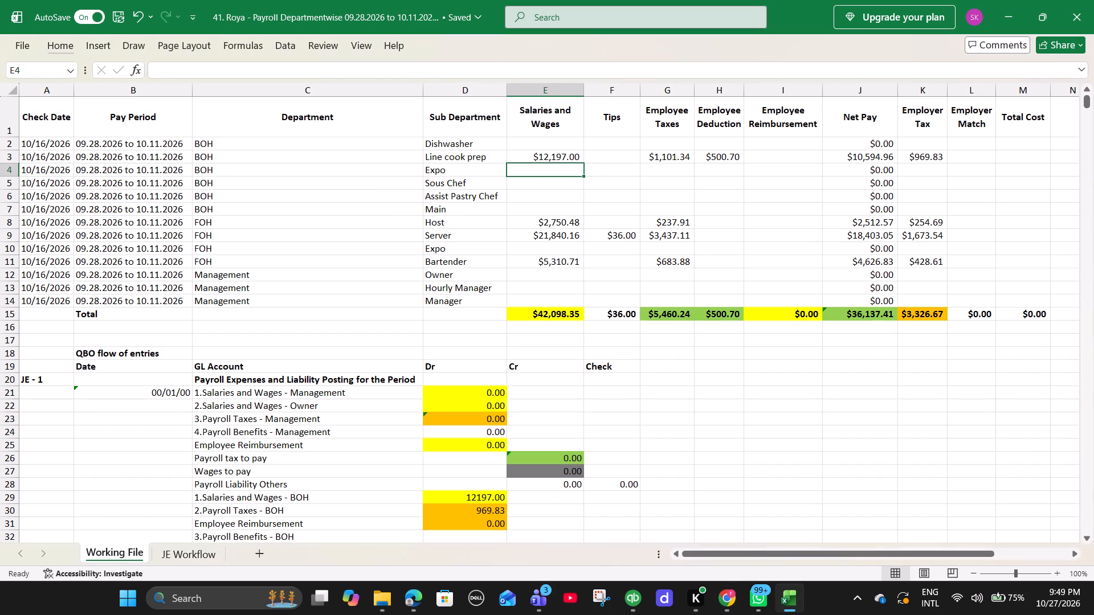
type("5711.")
key("alt+Tab")
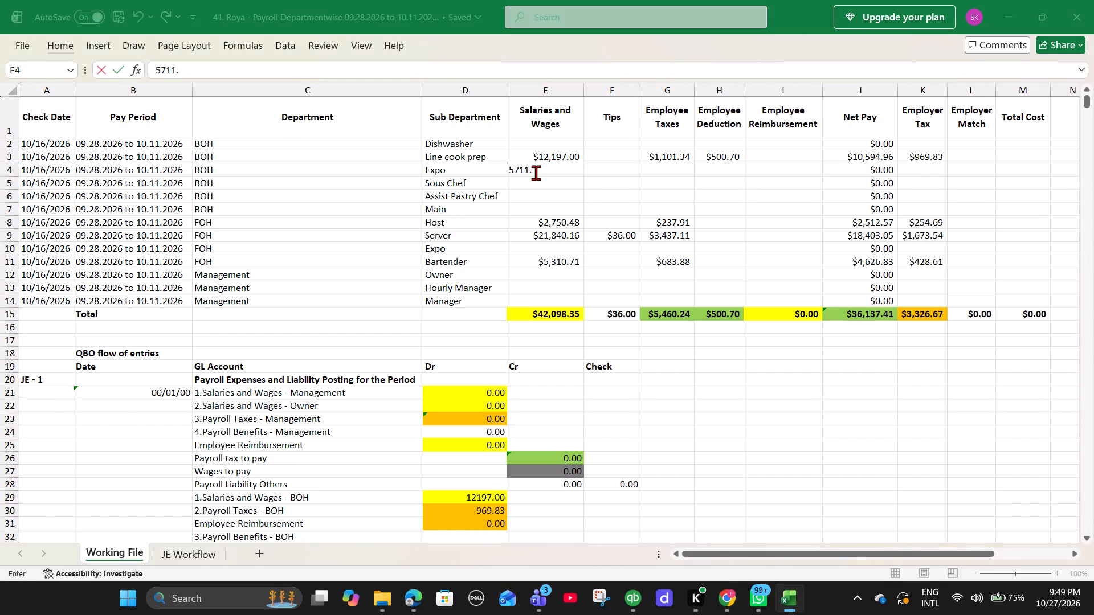
key("alt+Tab")
type("12")
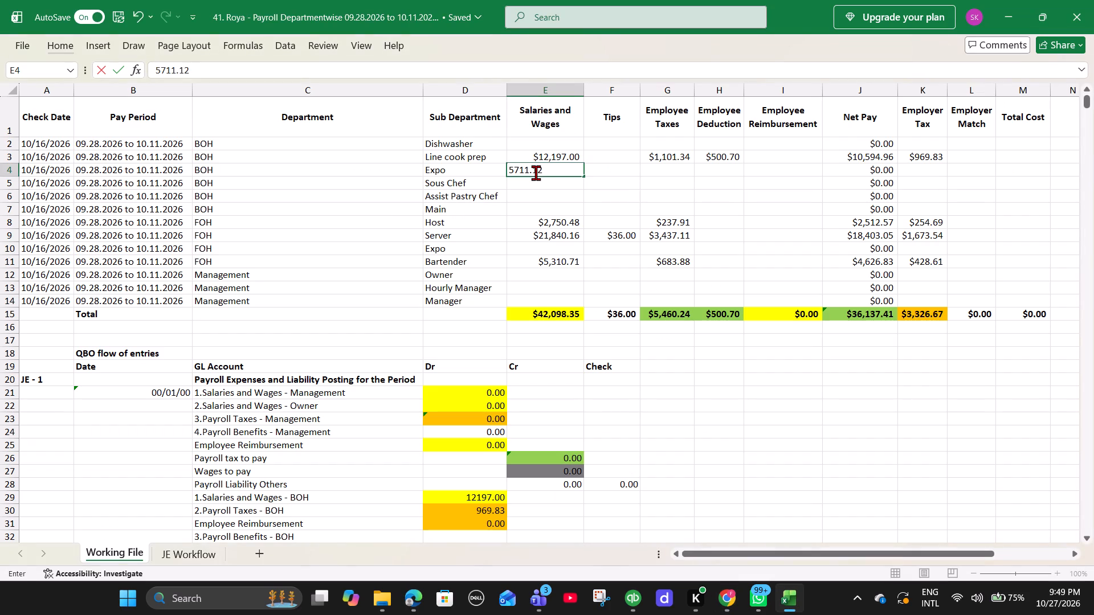
key("Right")
Enter the report's Expo employee tax total of 663.16 in the BOH Expo's Employee Taxes.
key("alt+Tab")
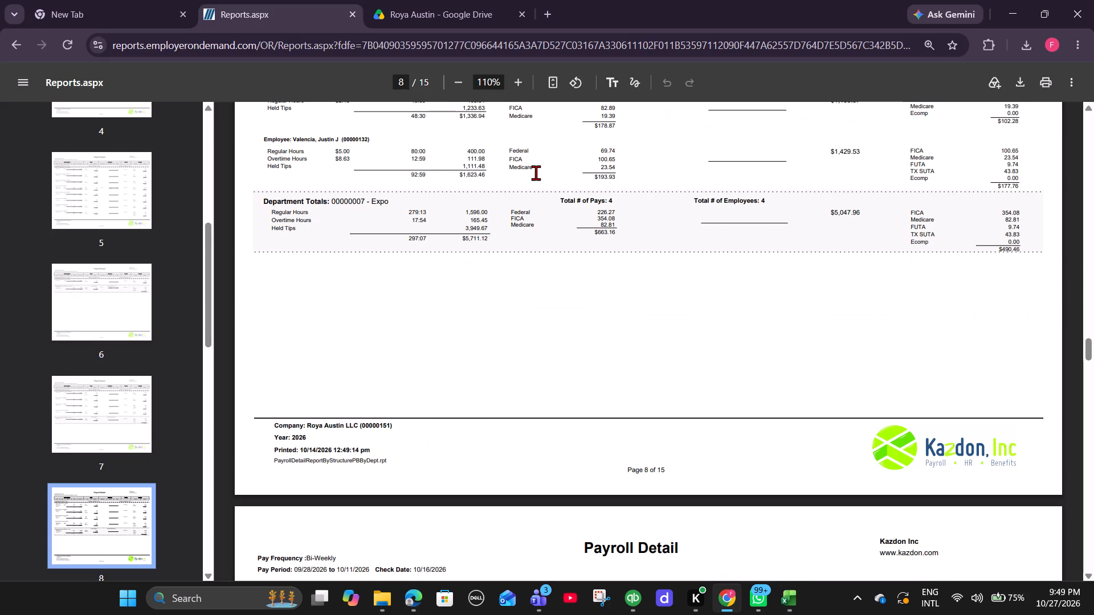
key("alt+Tab")
key("Right")
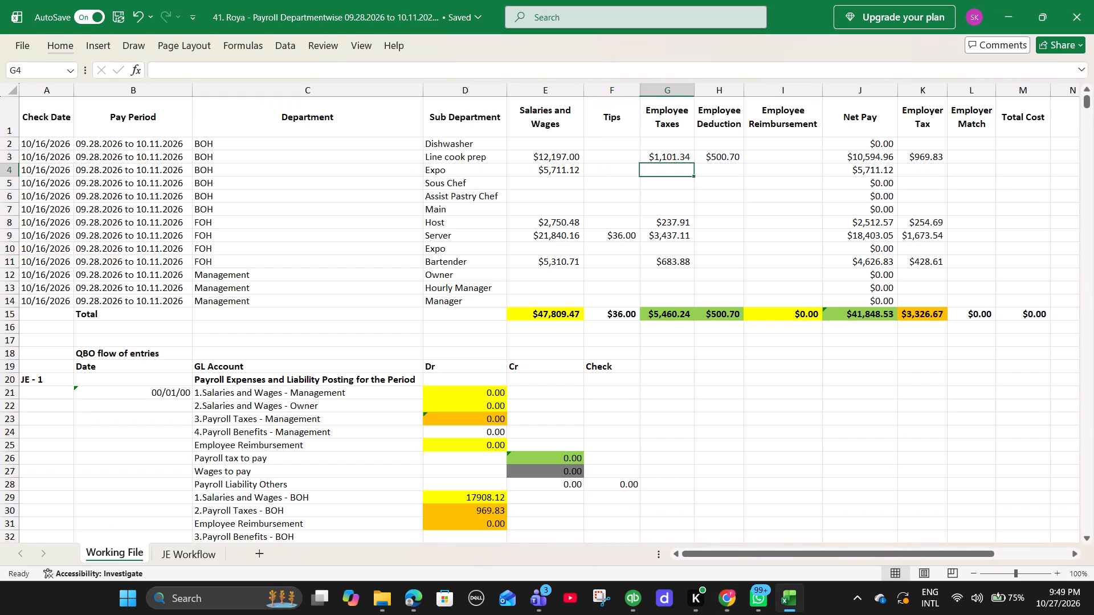
type("663.16")
key("Right")
Enter the report's Expo employer tax total of 490.46 in the BOH Expo's Employer Tax.
key("alt+Tab")
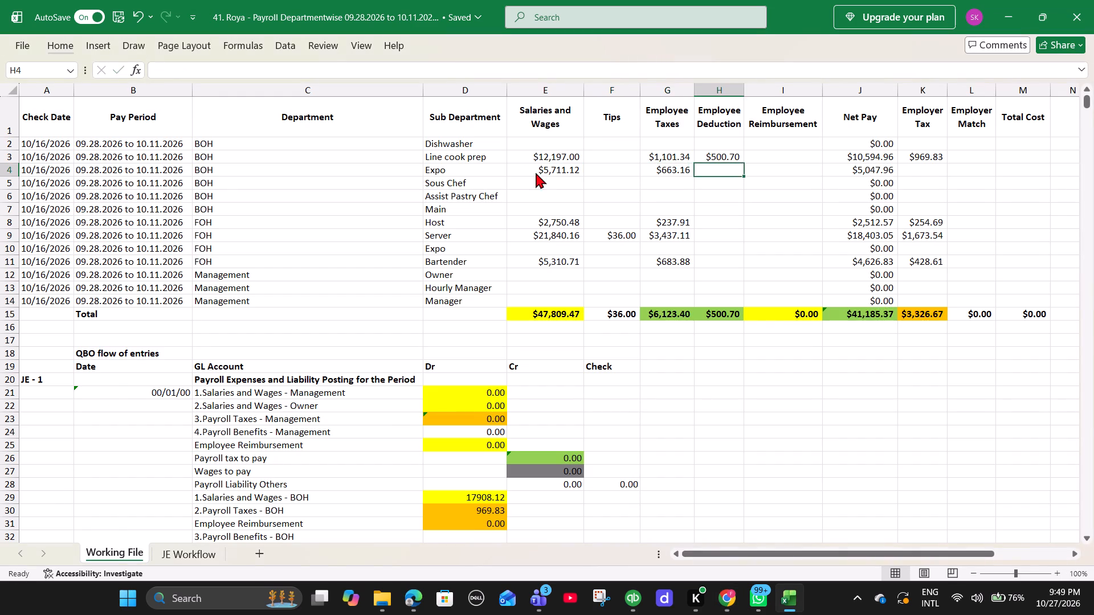
key("alt+Tab")
key("Right")
key("Right")
key("Right")
key("alt+Tab")
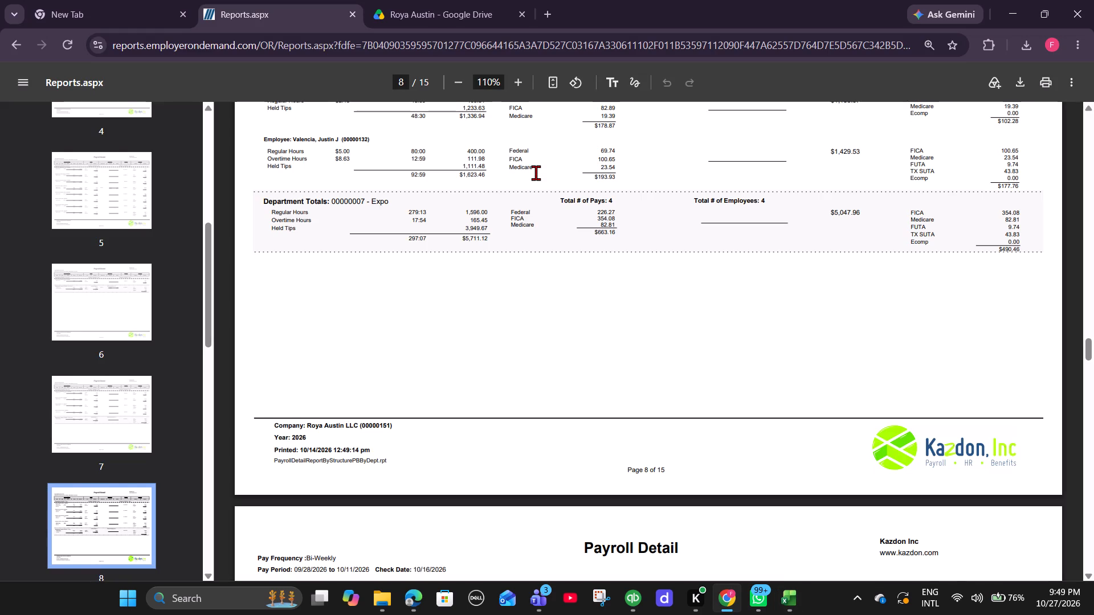
key("alt+Tab")
type("490.")
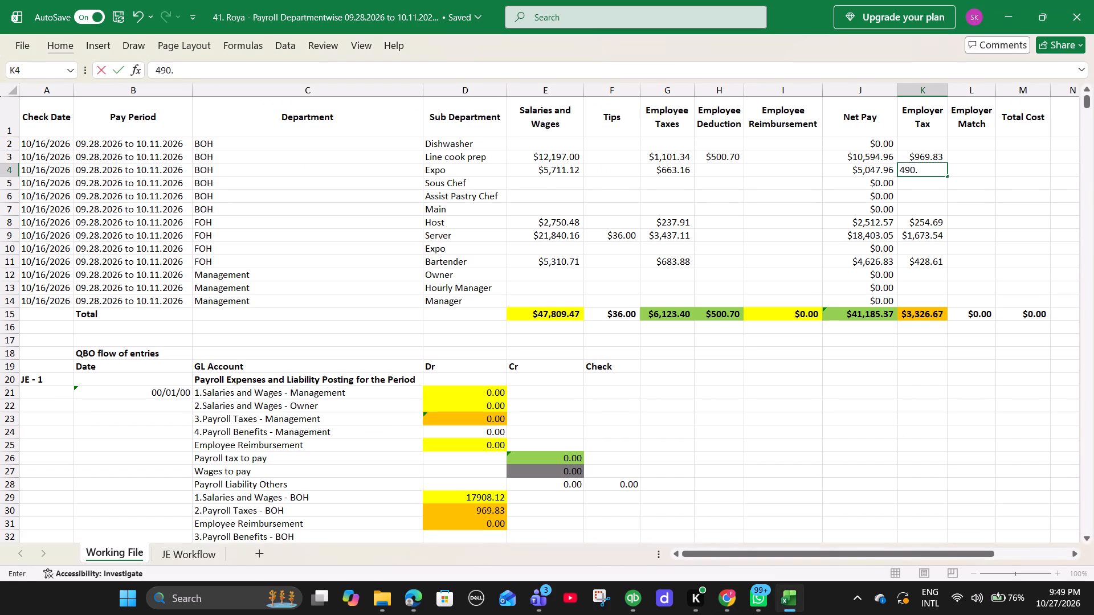
key("alt+Tab")
key("alt+Tab")
type("46")
Find the Sous Chef department totals in the payroll report and enter wages of 5076.91 in the BOH Sous Chef's Salaries and Wages.
key("alt+Tab")
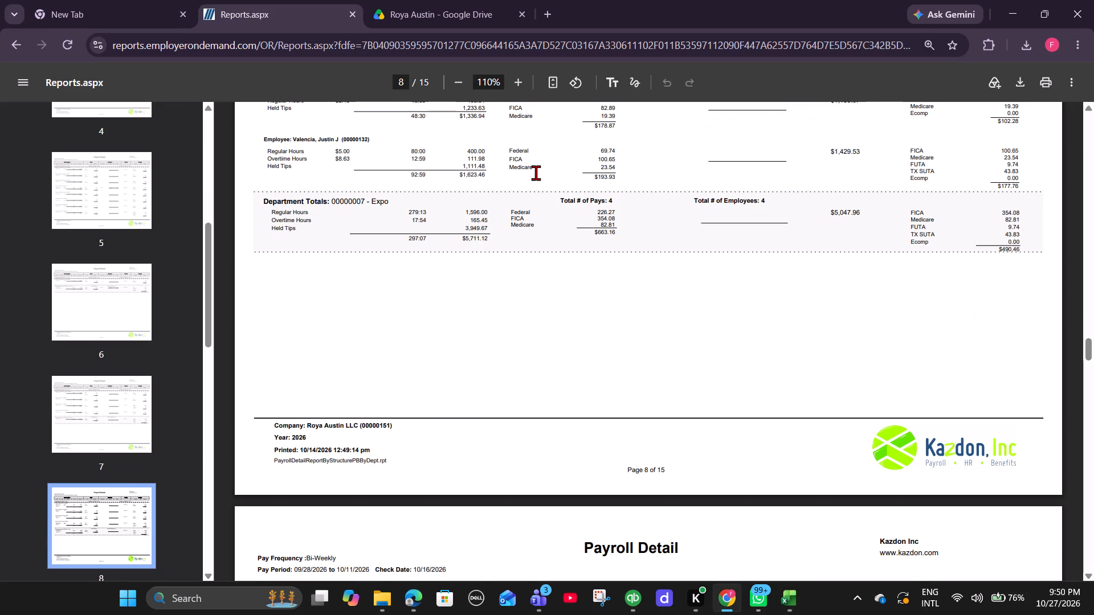
scroll(540, 170, "down", 7)
key("alt+Tab")
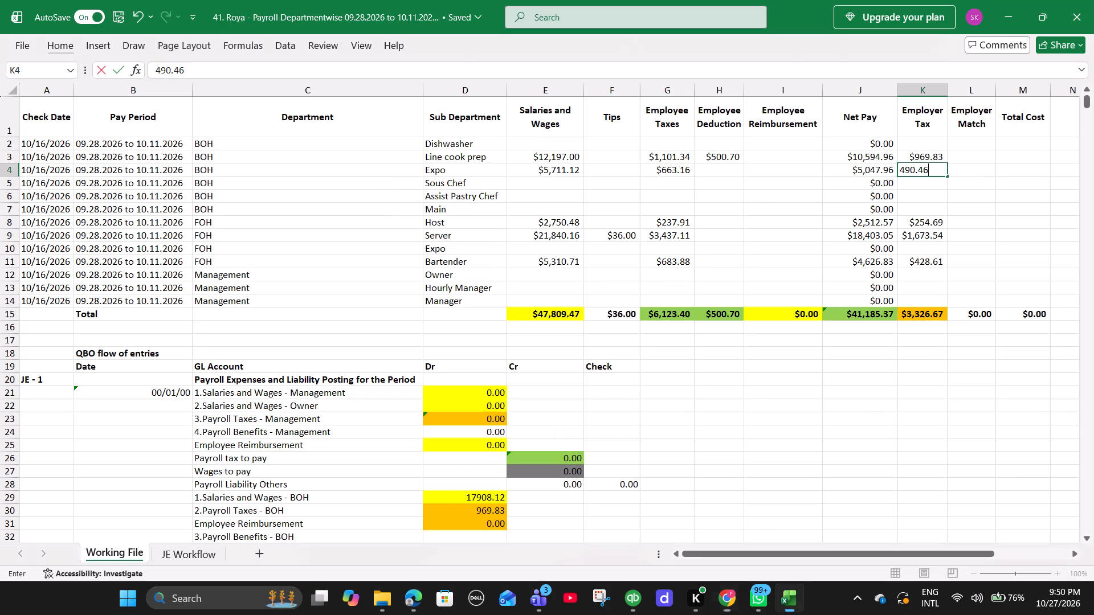
left_click(540, 179)
key("alt+Tab")
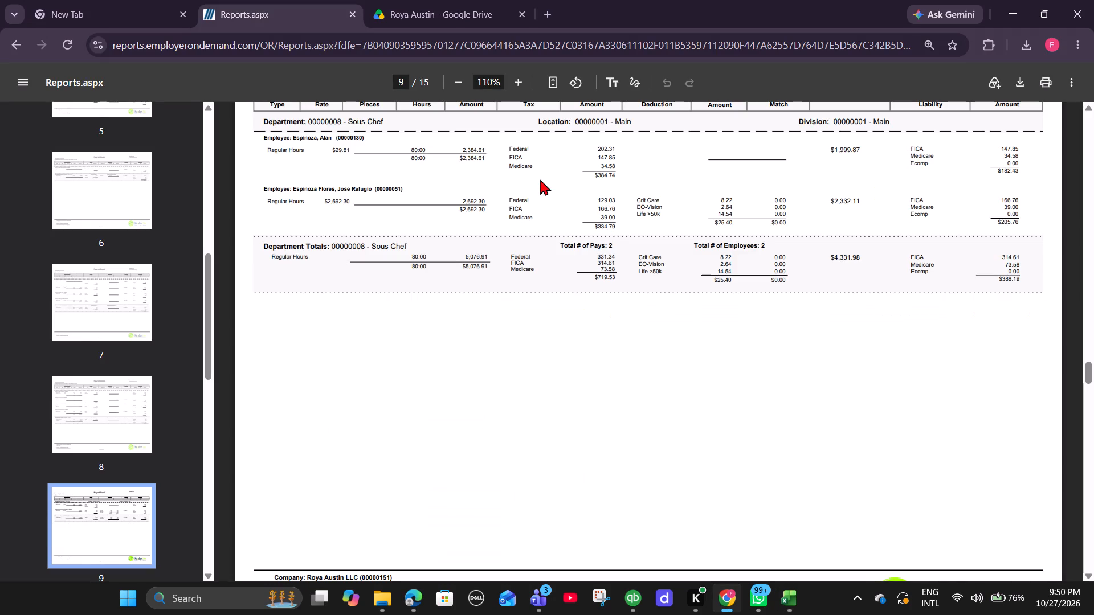
key("alt+Tab")
type("5076.")
key("alt+Tab")
key("alt+Tab")
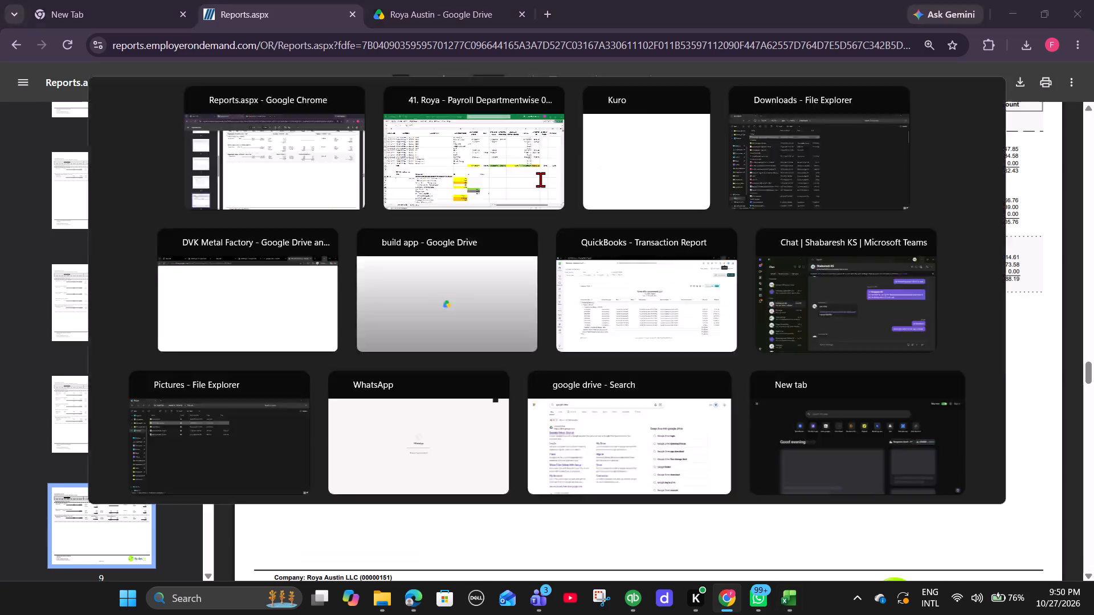
type("91")
key("Right")
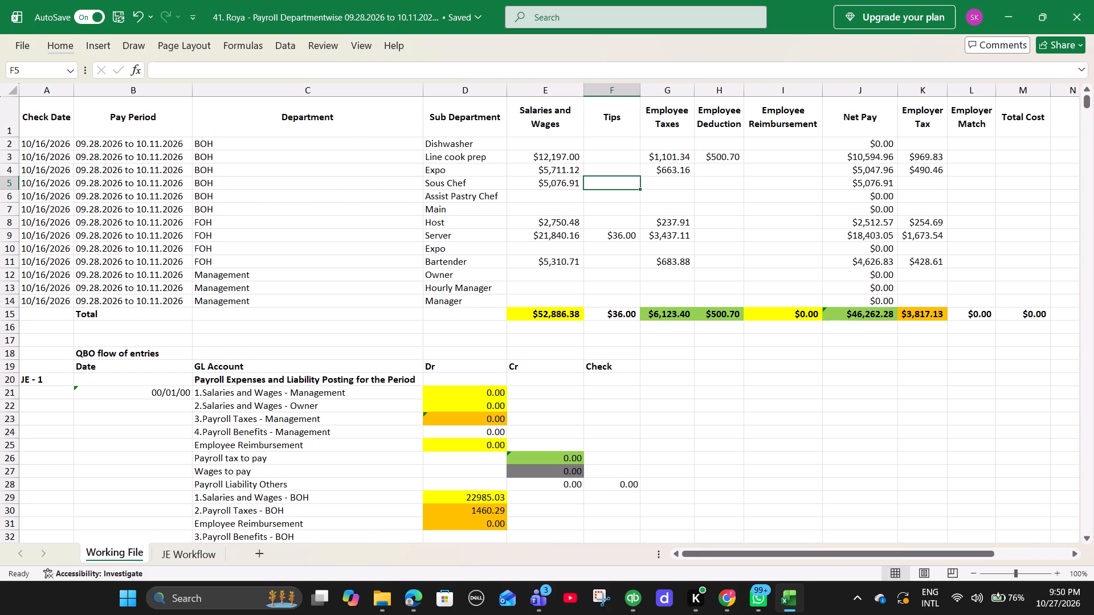
Enter the report's Sous Chef employee taxes of 719.53 and employee deduction of 25.40 in the BOH Sous Chef row.
key("alt+Tab")
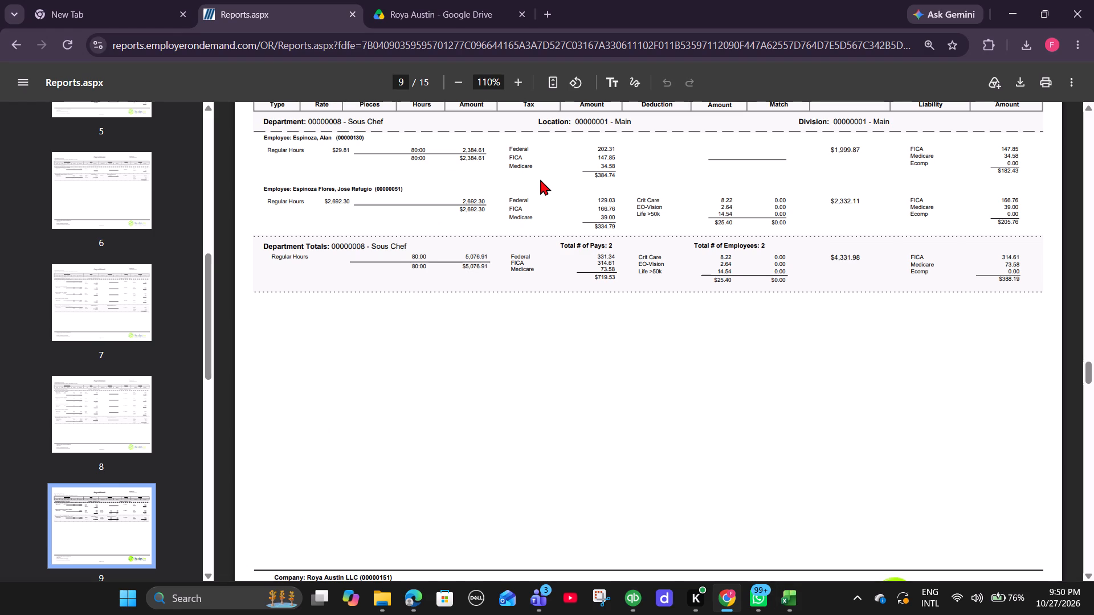
key("alt+Tab")
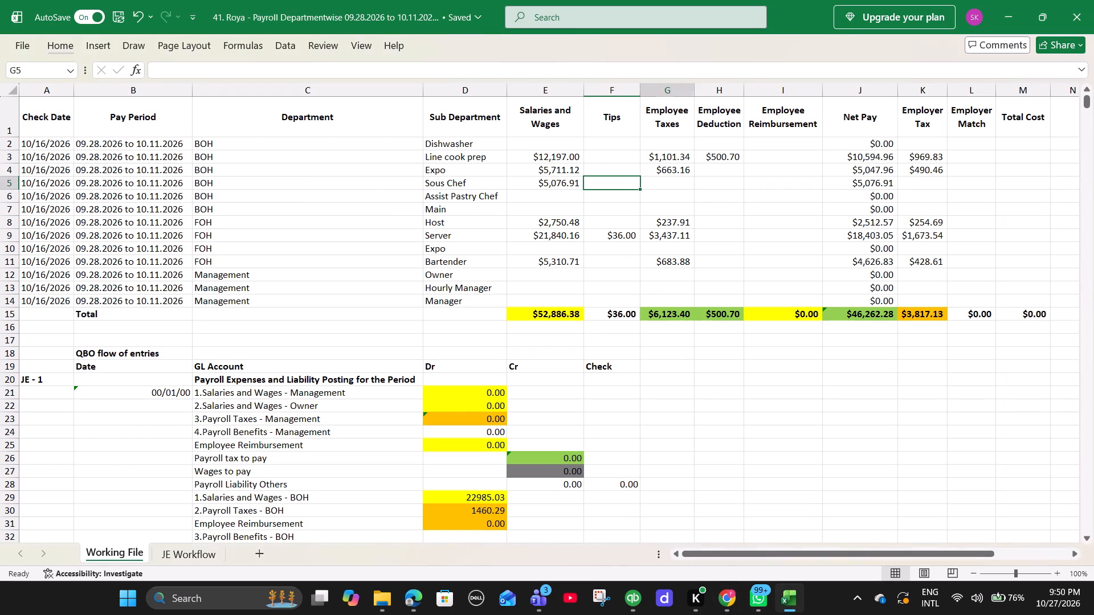
key("Right")
type("719.53")
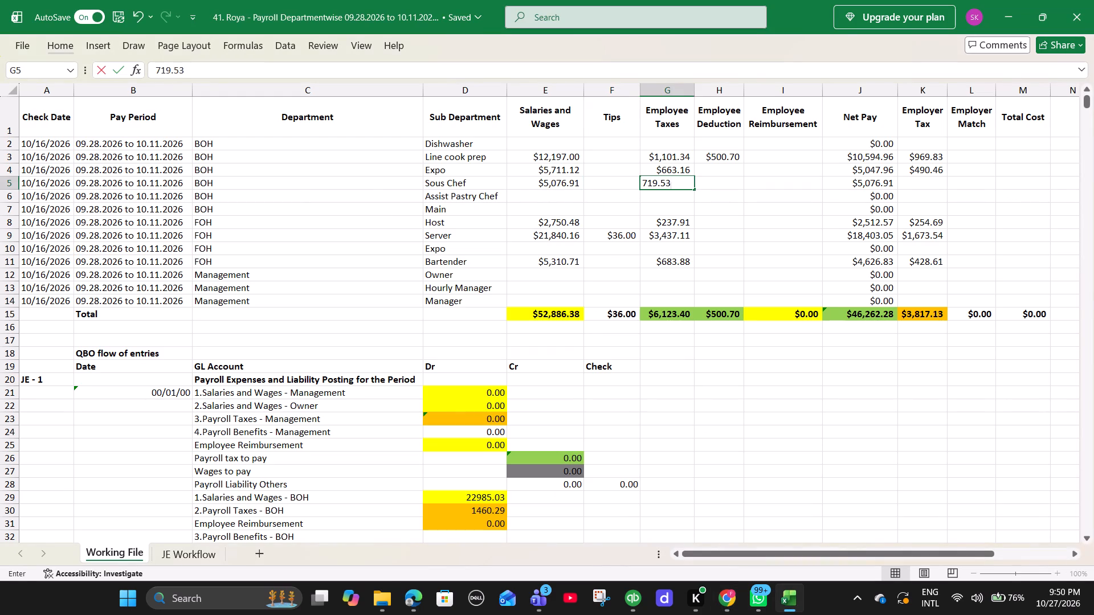
key("Right")
key("alt+Tab")
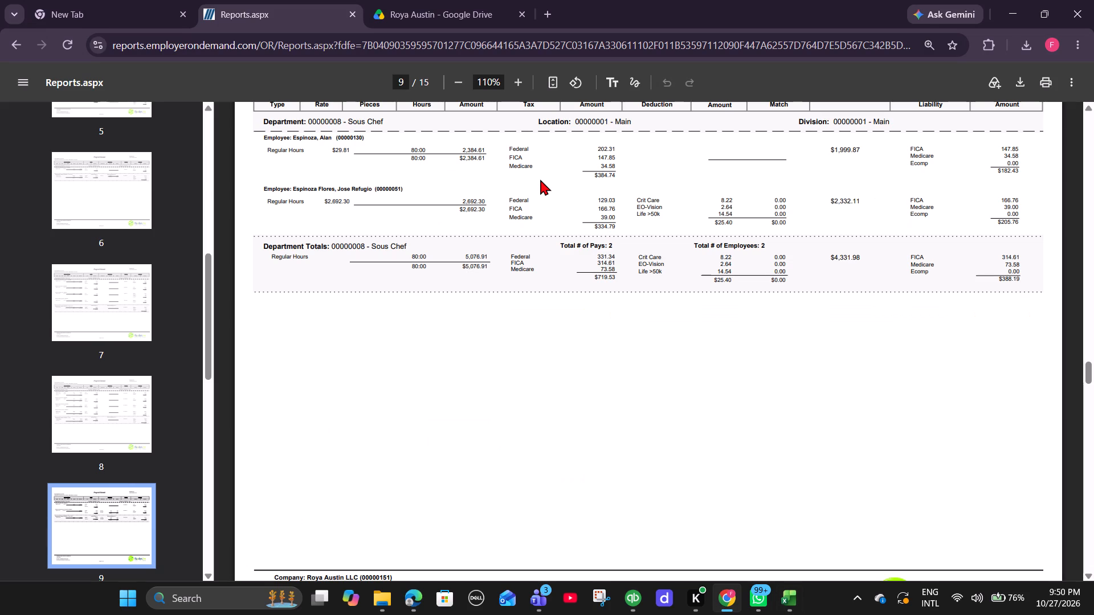
key("alt+Tab")
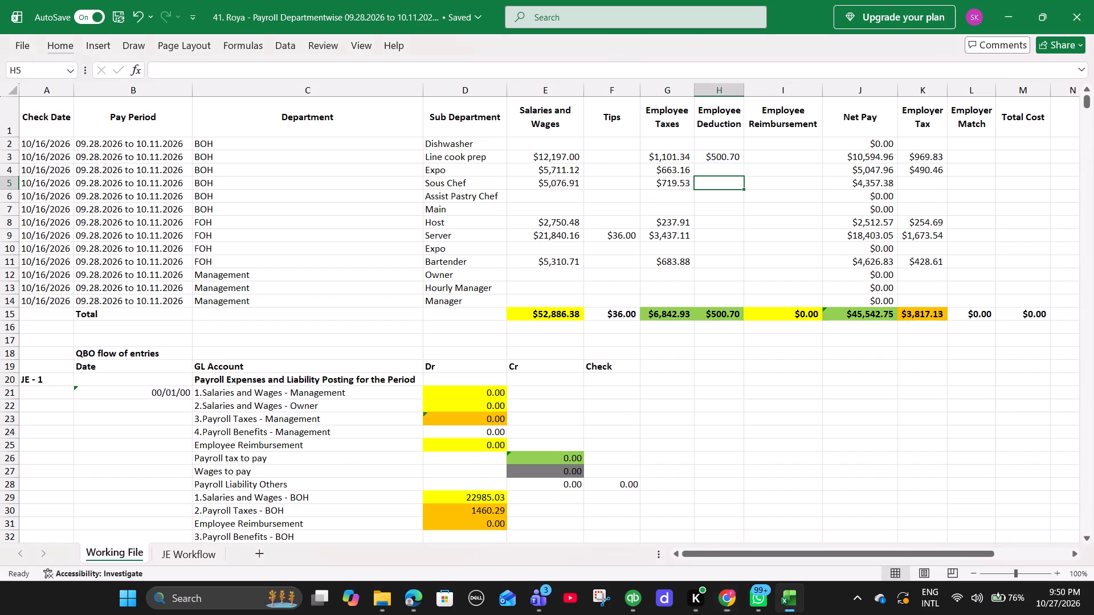
type("25.40")
key("Right")
Enter the report's Sous Chef employer tax total of 388.19 in the BOH Sous Chef's Employer Tax.
key("alt+Tab")
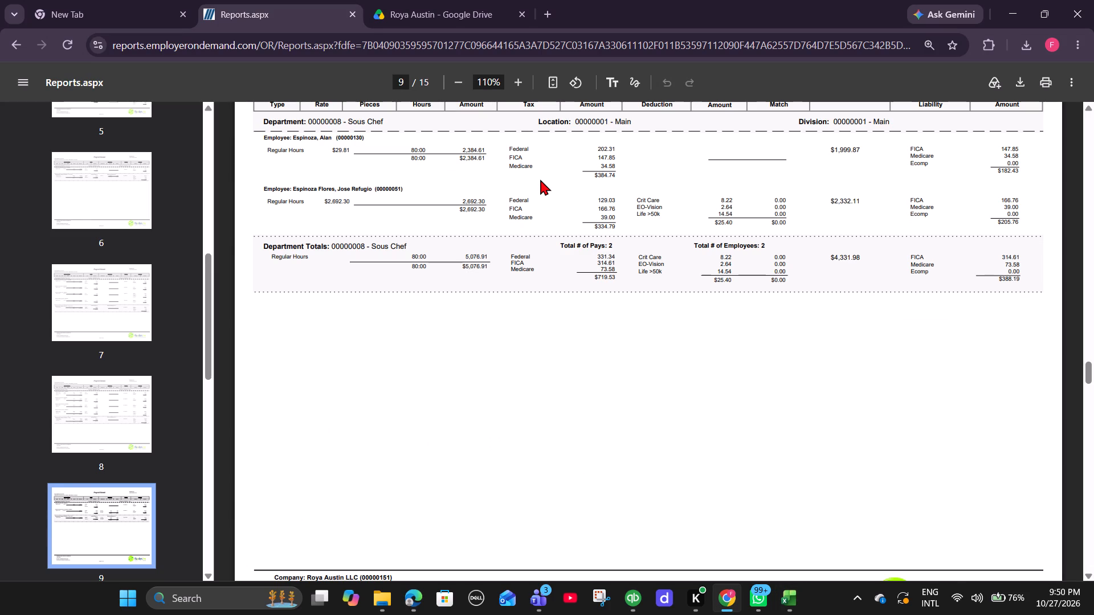
key("alt+Tab")
key("Right")
key("Right")
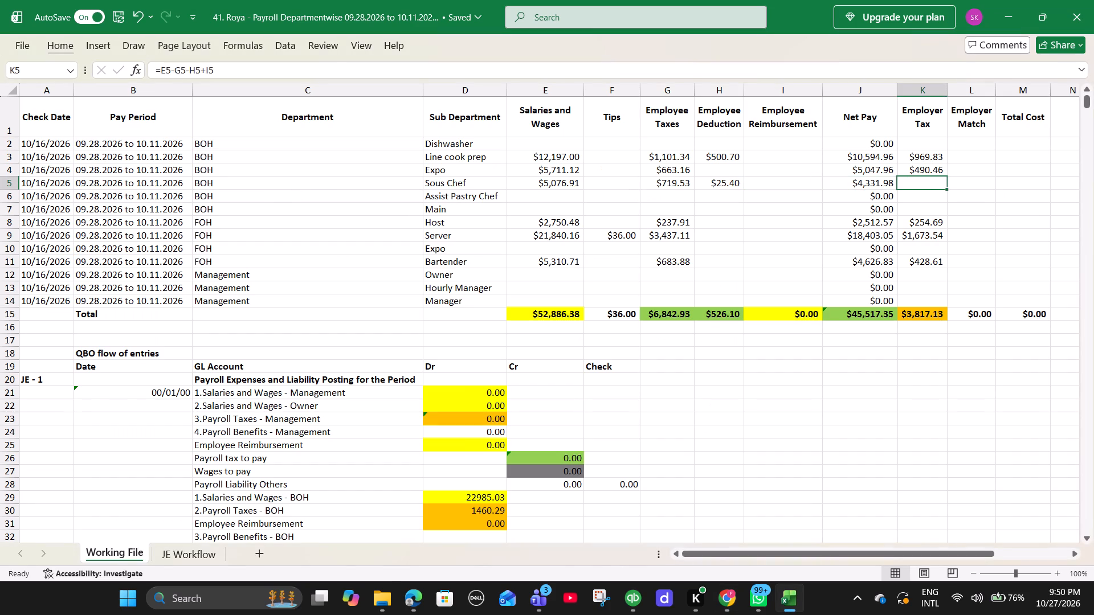
key("alt+Tab")
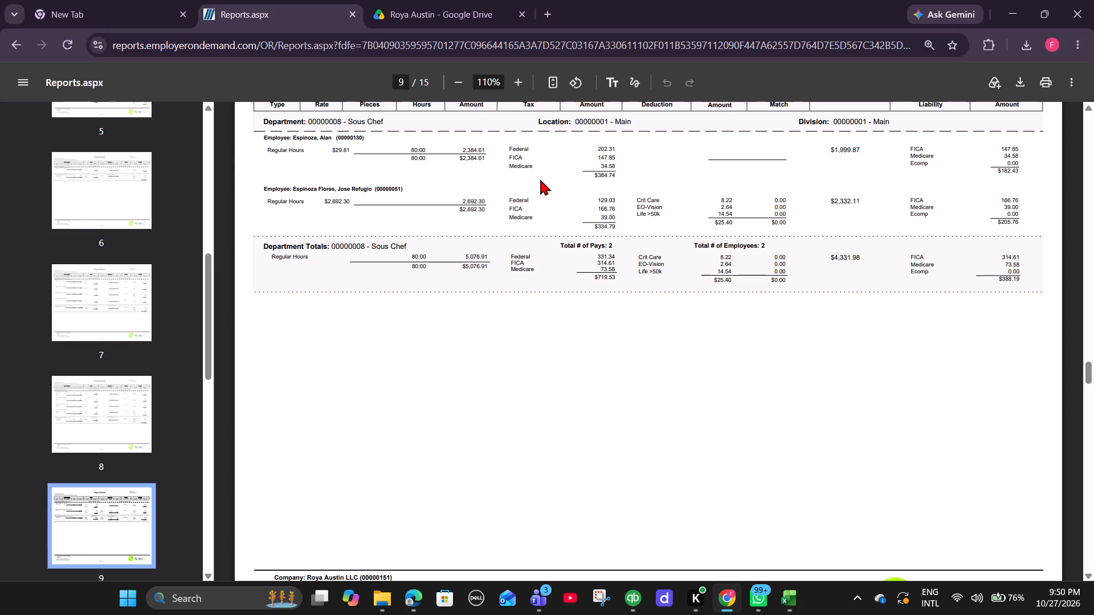
key("alt+Tab")
type("388.")
key("alt+Tab")
key("alt+Tab")
type("19")
key("Right")
Find the Dishwasher department totals in the payroll report and enter wages of 2574.28 in the BOH Dishwasher's Salaries and Wages.
key("alt+Tab")
key("alt+Tab")
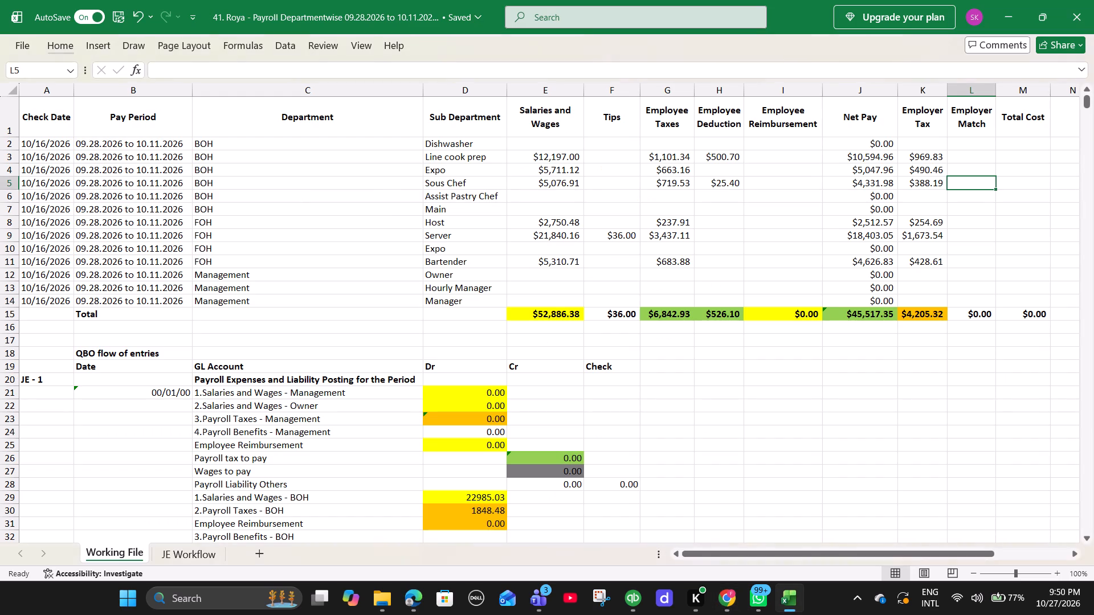
key("alt+Tab")
scroll(564, 200, "down", 2)
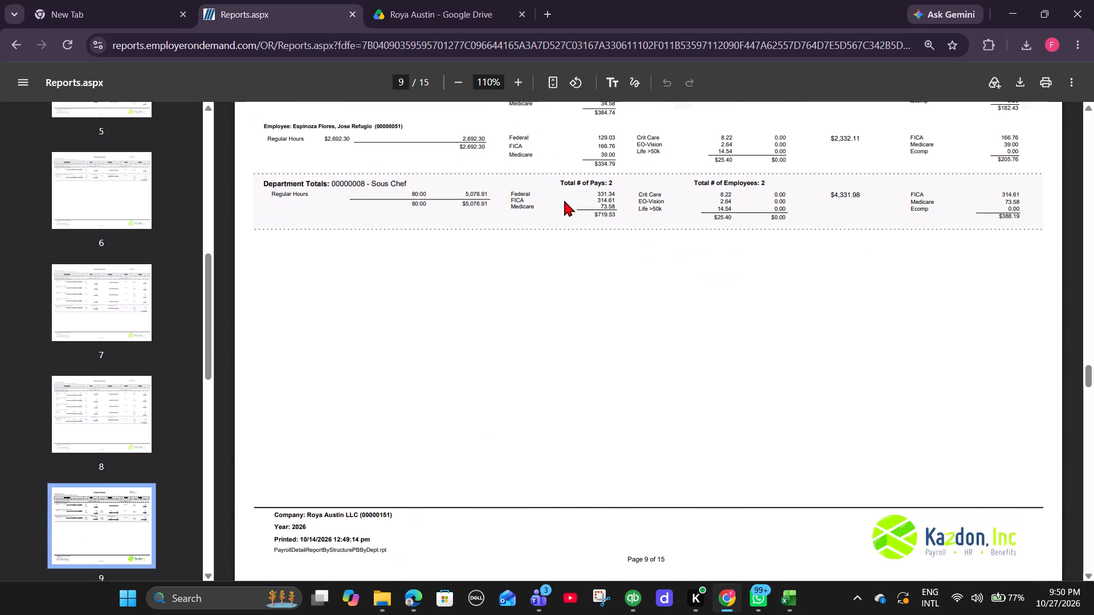
scroll(564, 200, "down", 7)
key("alt+Tab")
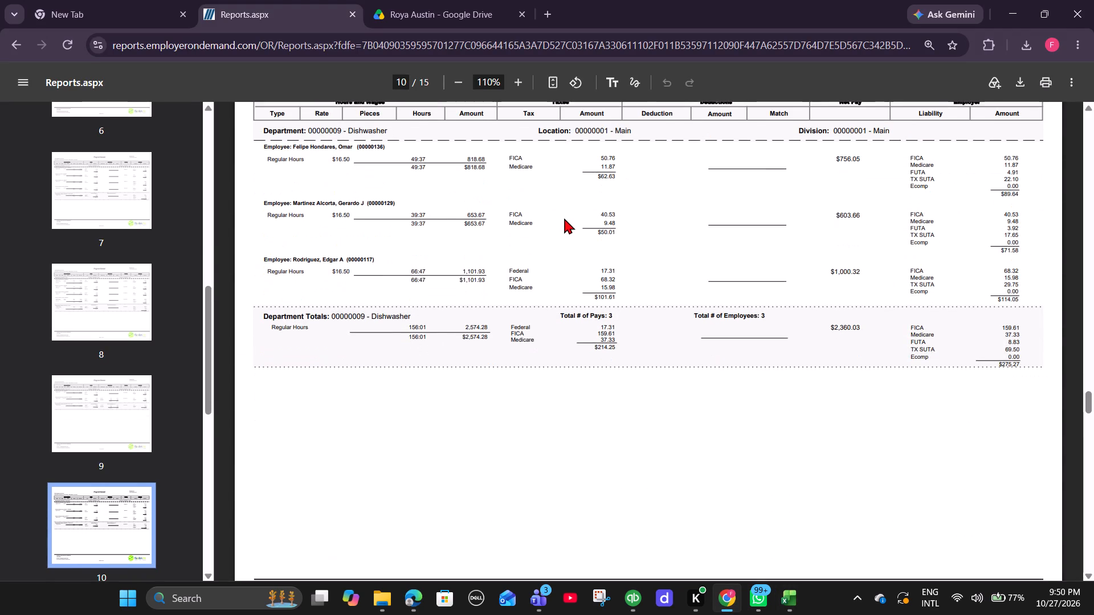
left_click(537, 146)
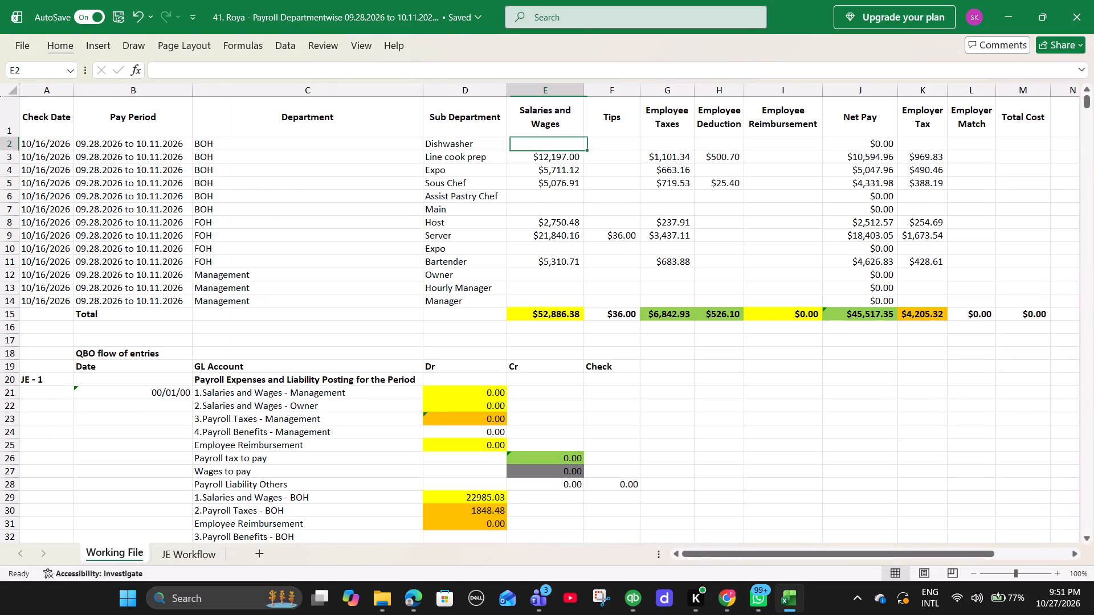
key("alt+Tab")
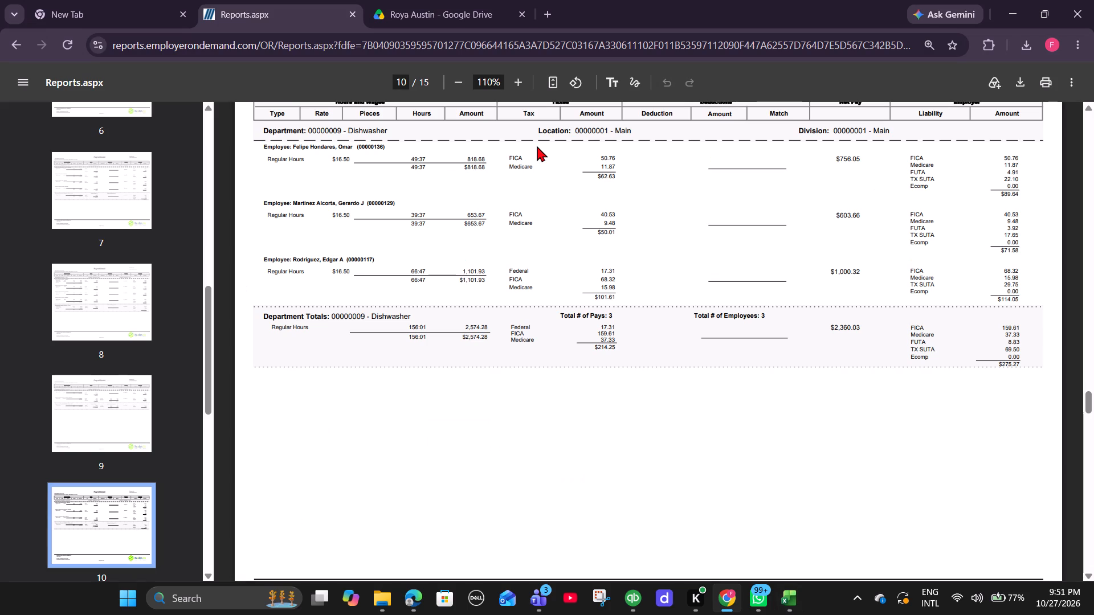
key("alt+Tab")
type("2574.")
key("alt+Tab")
key("alt+Tab")
type("28")
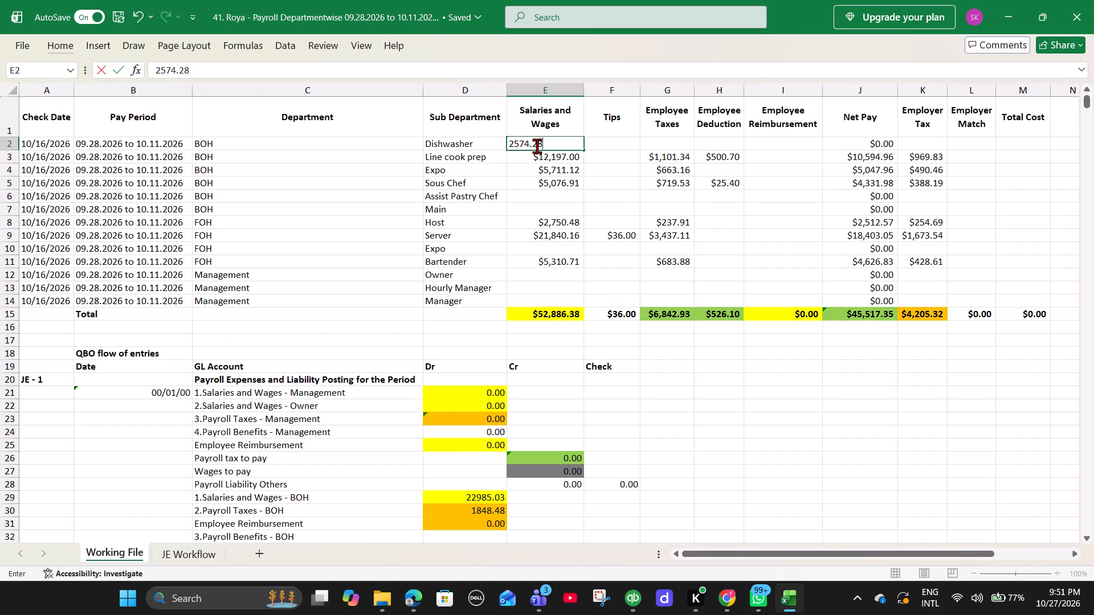
key("Right")
Enter the report's Dishwasher employee tax total of 214.25 in the BOH Dishwasher's Employee Taxes.
key("alt+Tab")
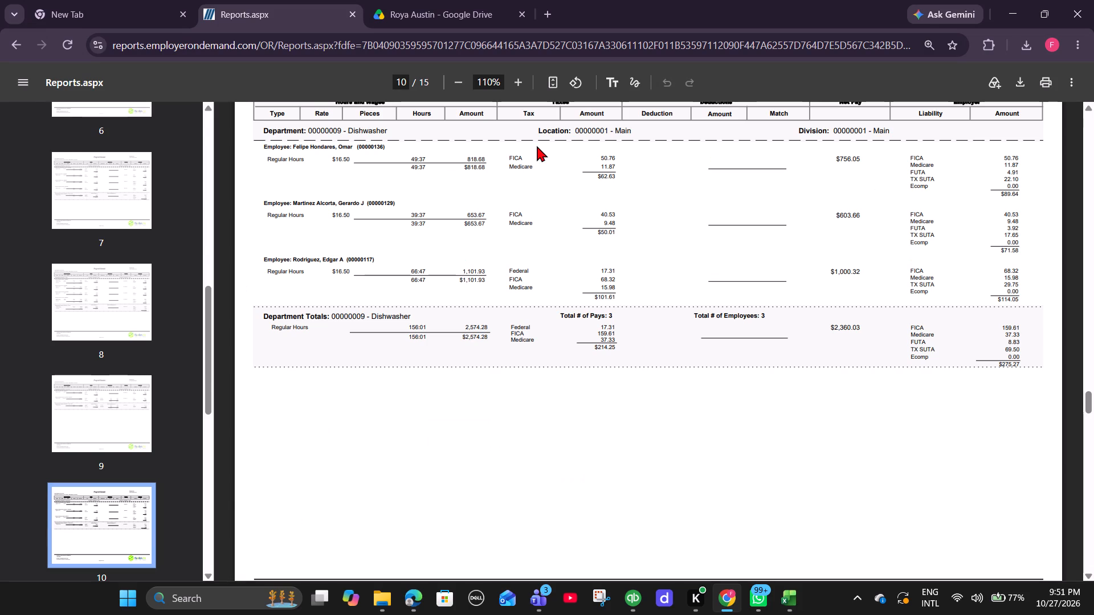
key("alt+Tab")
key("Right")
type("214.25")
key("Right")
Enter the report's Dishwasher employer tax total of 275.27 in the BOH Dishwasher's Employer Tax.
key("alt+Tab")
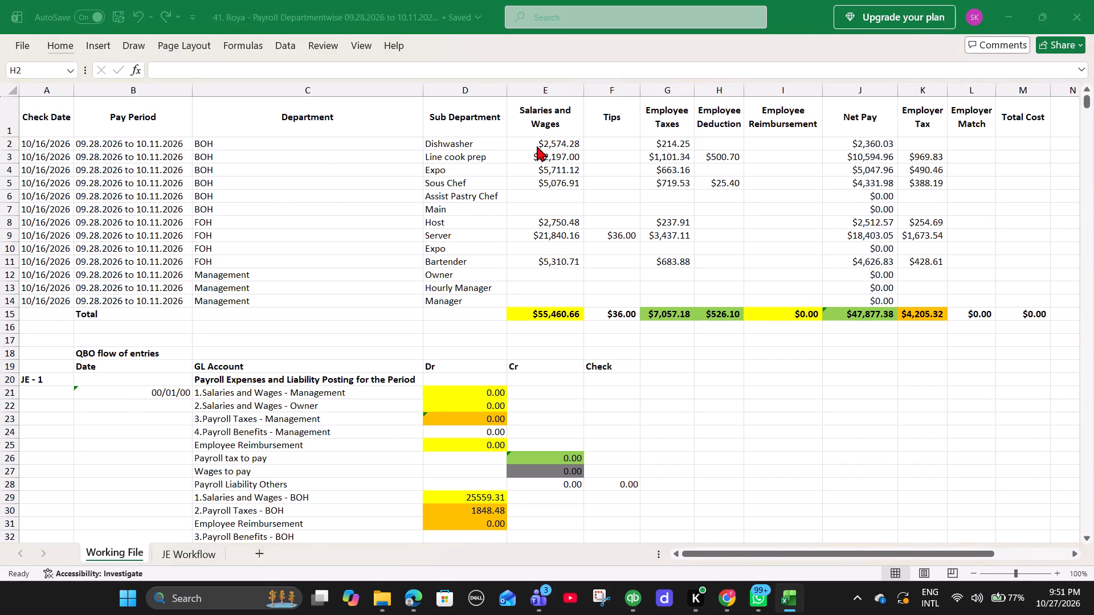
key("alt+Tab")
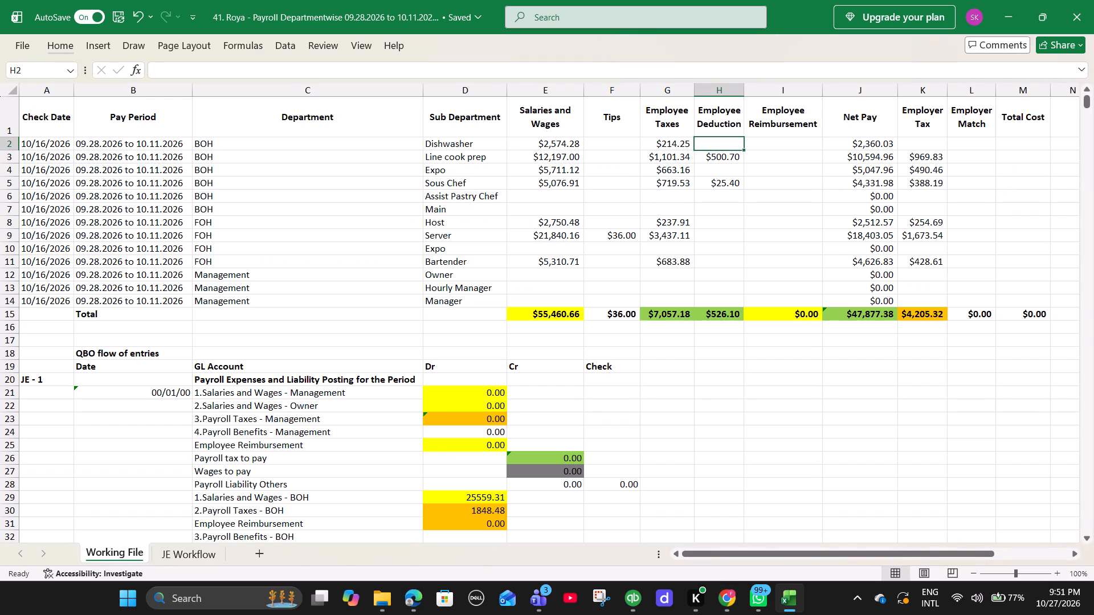
key("Right")
key("Right")
key("Right")
key("alt+Tab")
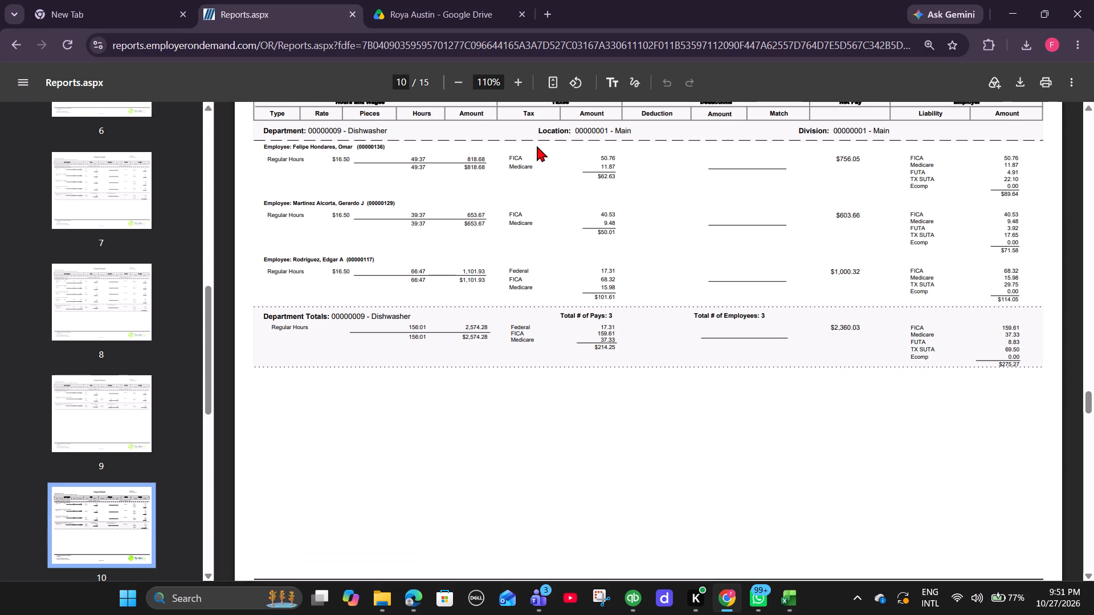
key("alt+Tab")
type("275.27")
key("Right")
Find the General Manager department totals in the payroll report and enter wages as =3269.23 in the Management Manager's Salaries and Wages.
key("alt+Tab")
scroll(570, 52, "down", 1)
scroll(548, 229, "down", 9)
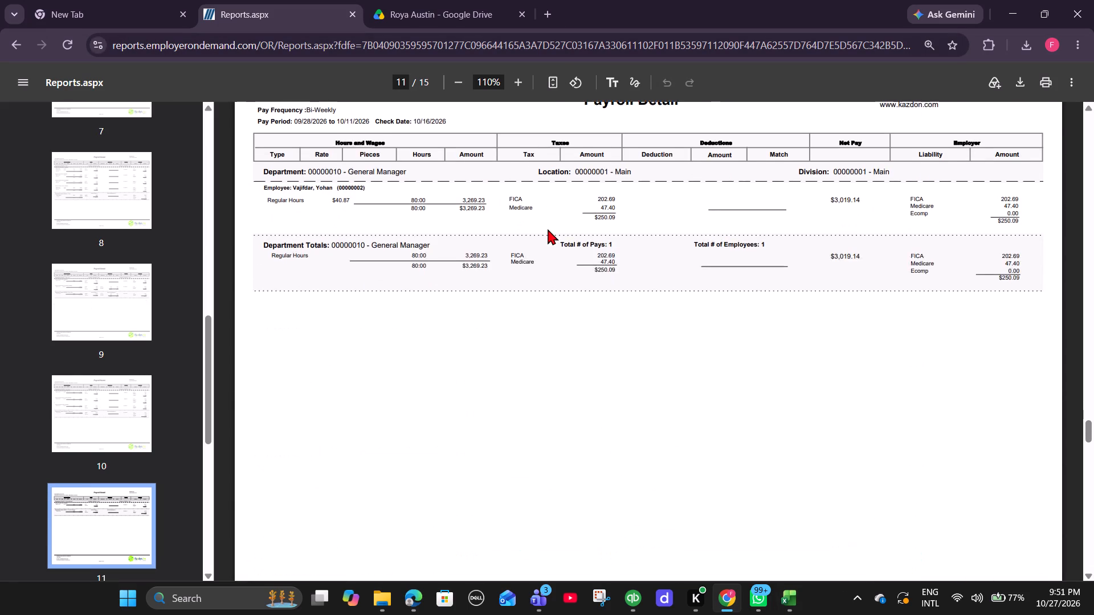
key("alt+Tab")
left_click(515, 298)
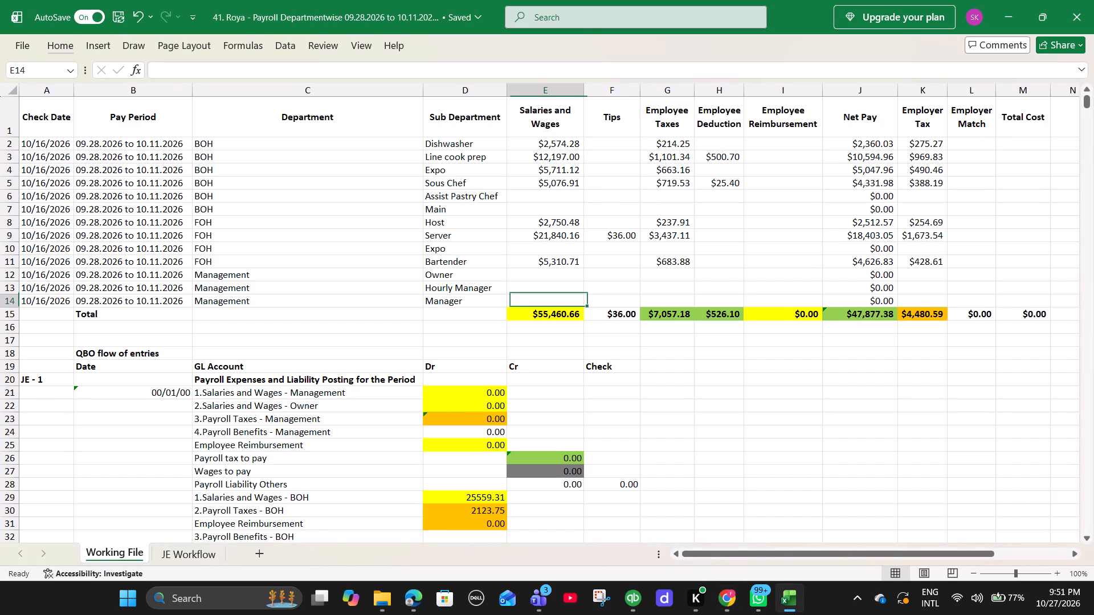
key("equal")
key("alt+Tab")
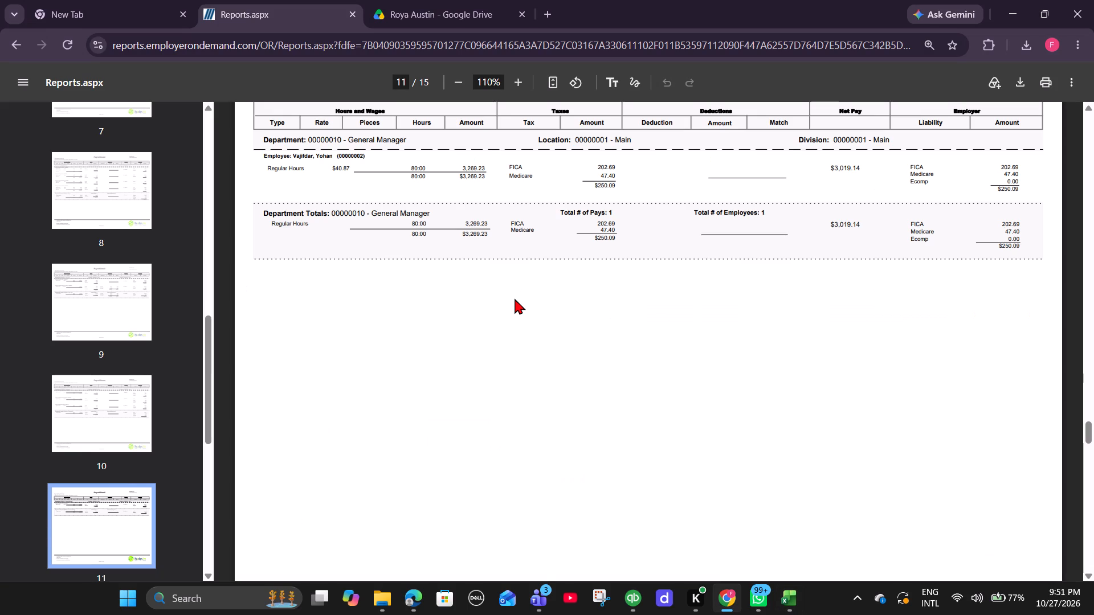
key("alt+Tab")
type("3269.")
key("alt+Tab")
key("alt+Tab")
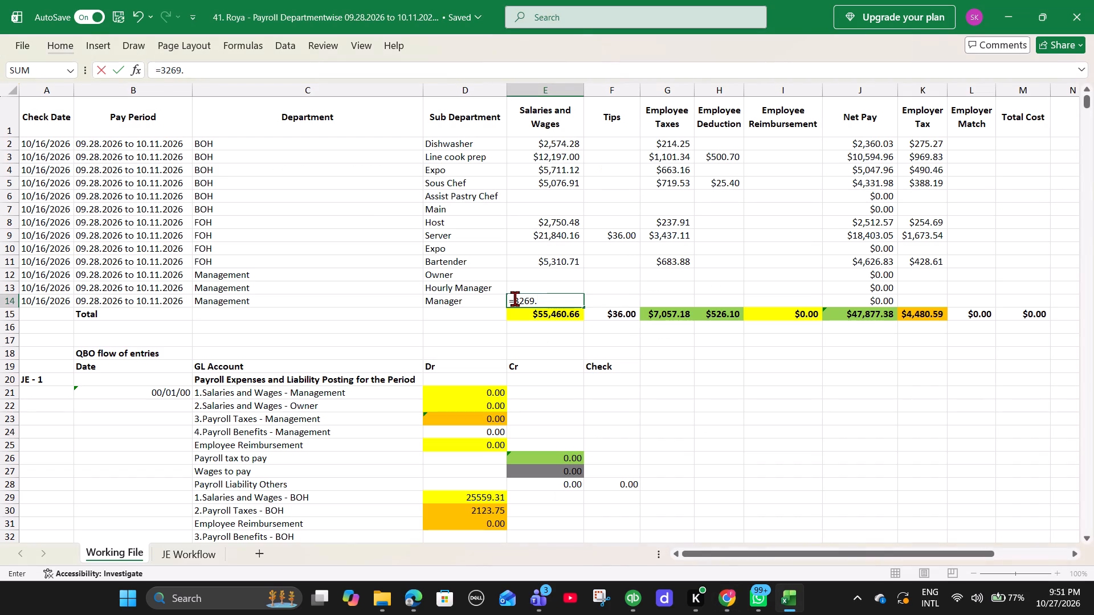
type("23")
key("Right")
Enter the report's General Manager employee tax total as =250.09 in the Management Manager's Employee Taxes.
key("Right")
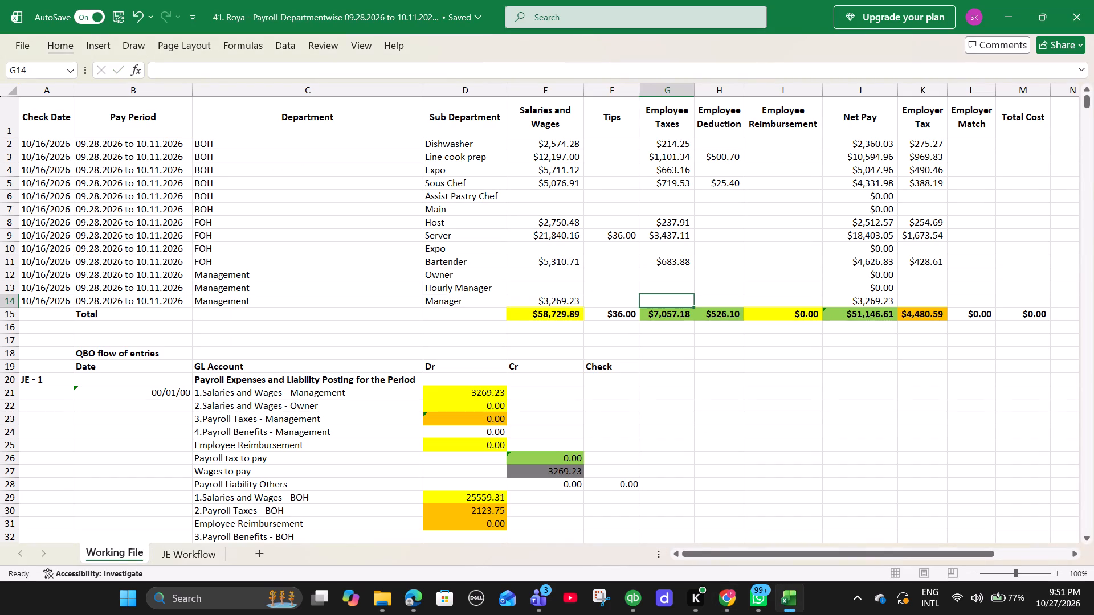
key("equal")
key("alt+Tab")
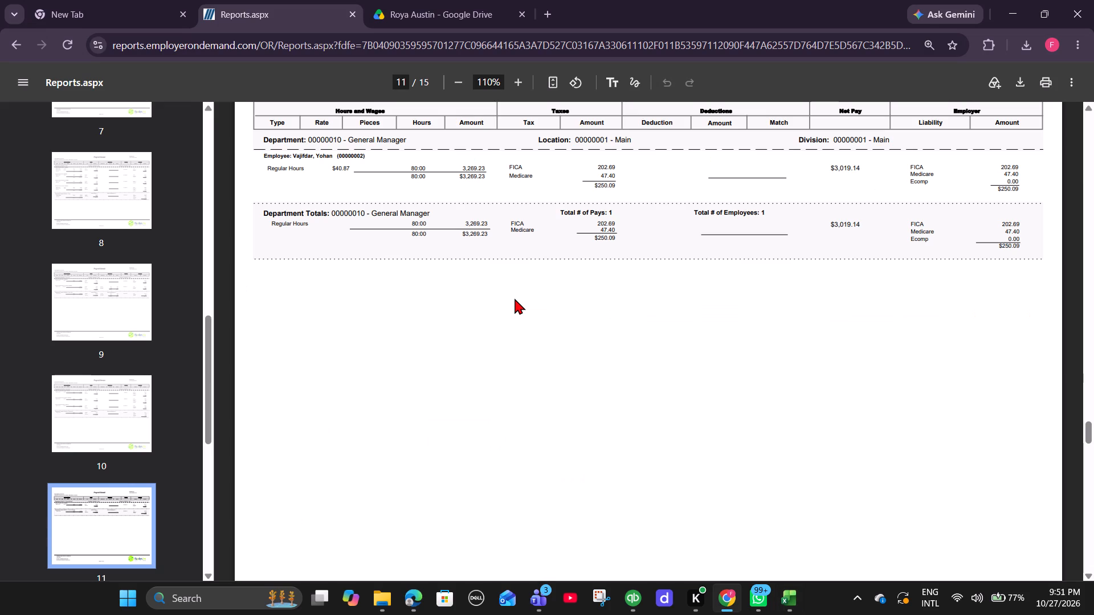
key("alt+Tab")
type("250.09")
key("Right")
Enter the report's General Manager employer tax total as =250.09 in the Management Manager's Employer Tax.
key("alt+Tab")
key("alt+Tab")
key("Right")
key("Right")
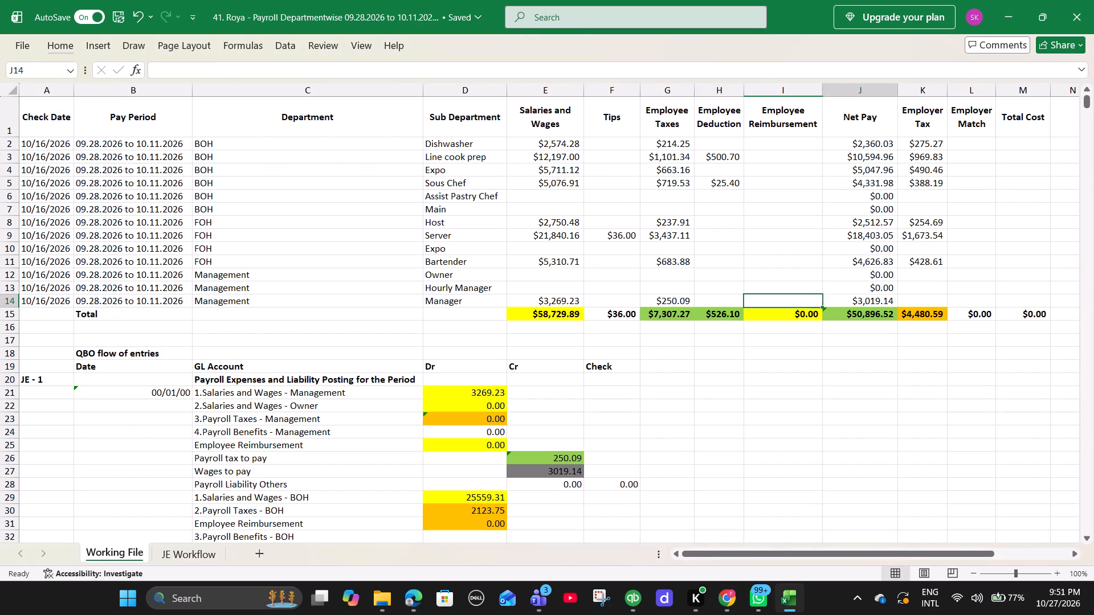
key("Right")
key("equal")
key("alt+Tab")
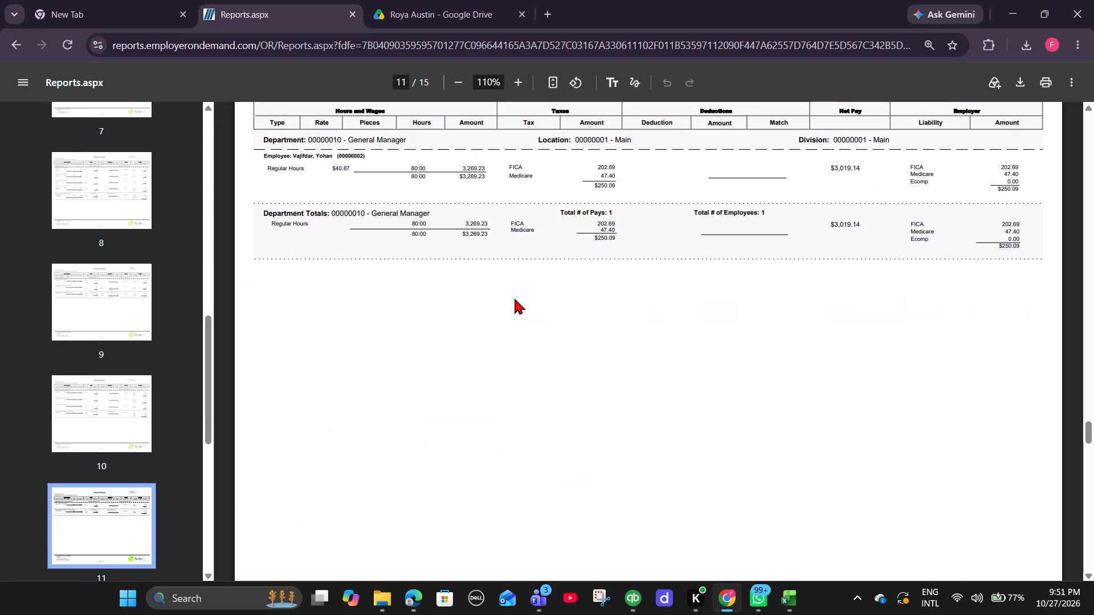
key("alt+Tab")
type("250.09")
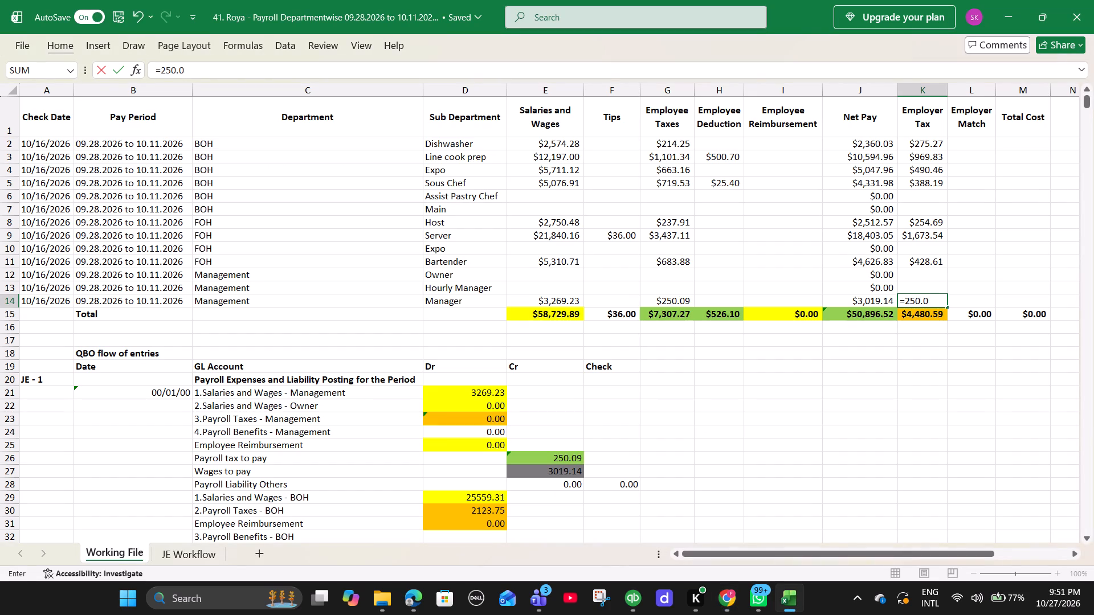
key("Right")
Find the Officer department totals in the payroll report and enter wages of 4461.52 in the Management Owner's Salaries and Wages.
key("alt+Tab")
scroll(515, 305, "down", 5)
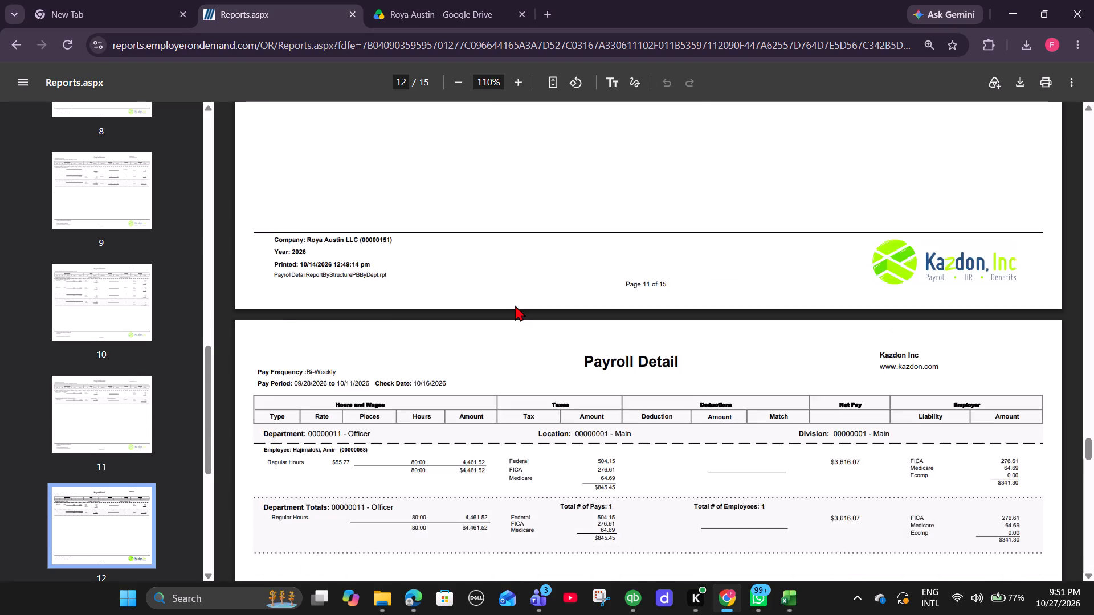
scroll(515, 305, "down", 4)
key("alt+Tab")
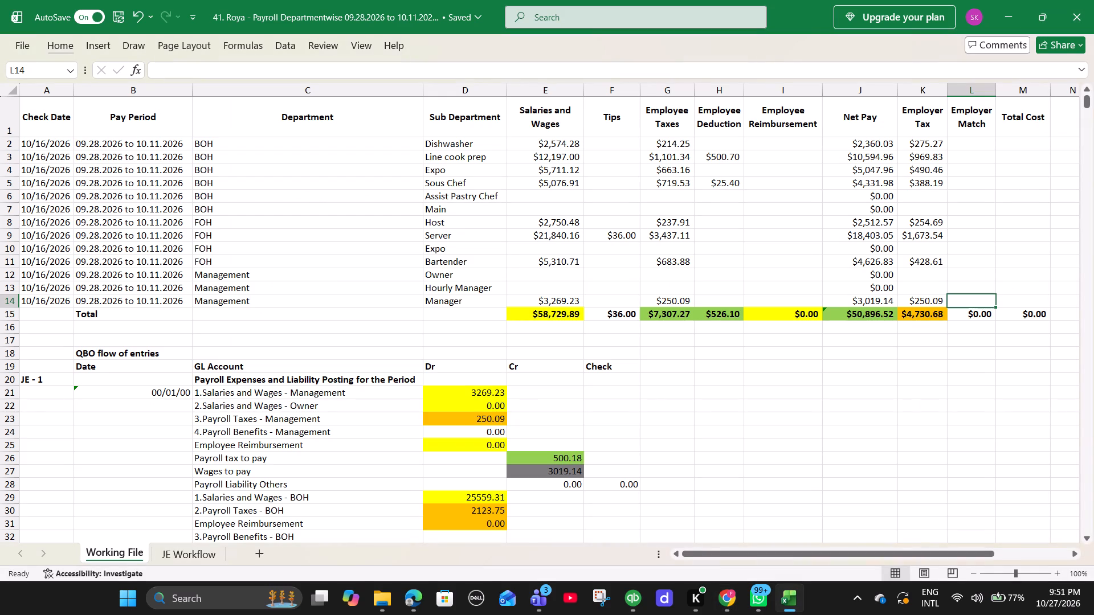
left_click(534, 267)
left_click(520, 279)
key("alt+Tab")
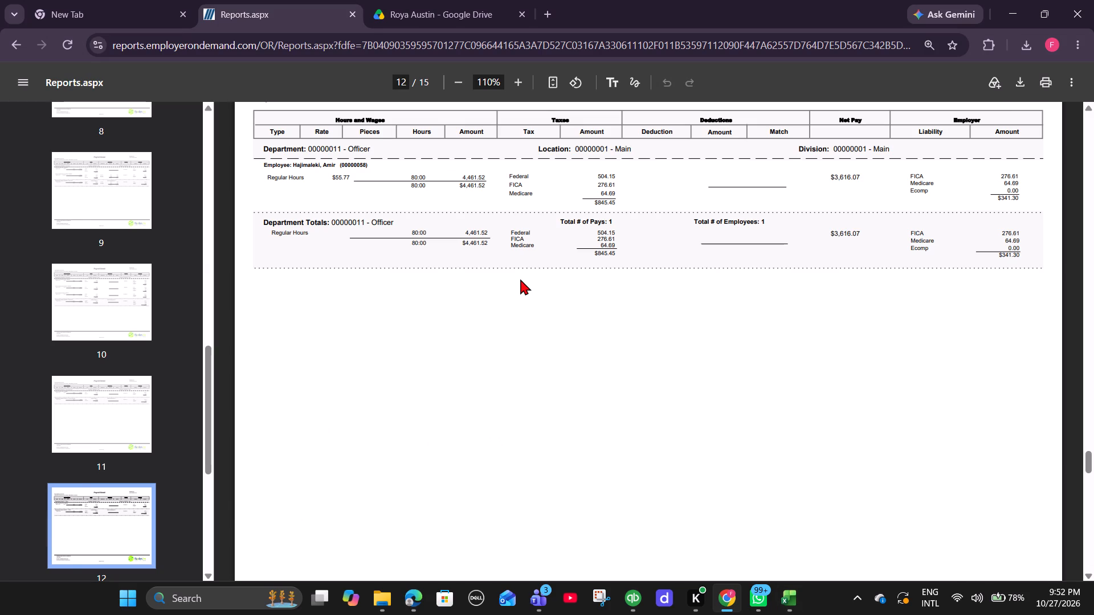
key("alt+Tab")
type("4461.52")
key("Right")
Enter the report's Officer employee tax total of 845.45 in the Management Owner's Employee Taxes.
key("alt+Tab")
key("alt+Tab")
key("Right")
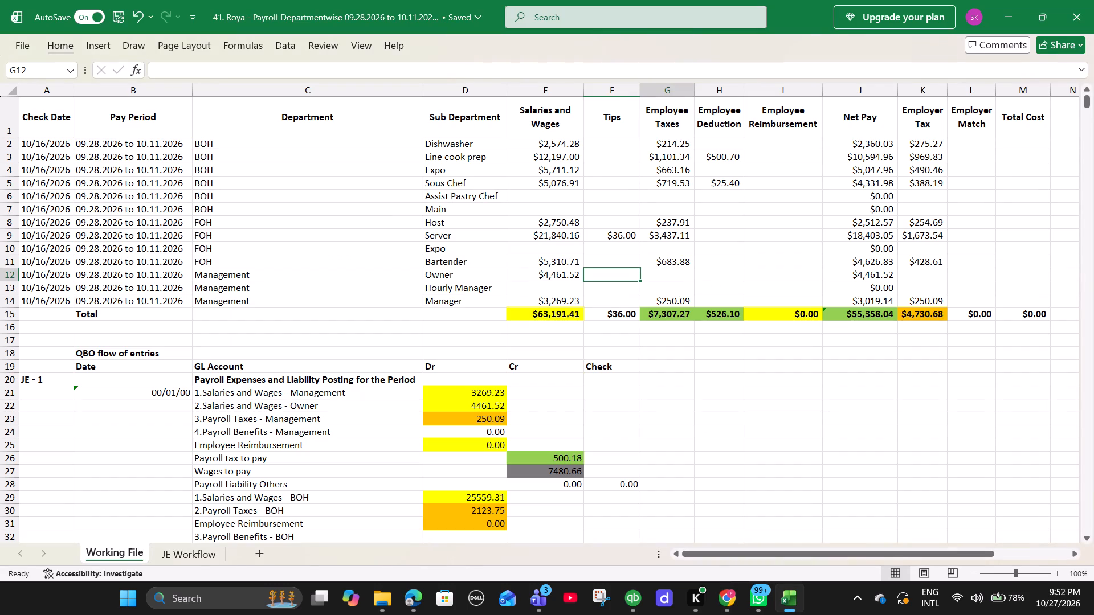
type("845.45")
key("Right")
Enter the report's Officer employer tax total of 341.30 in the Management Owner's Employer Tax.
key("alt+Tab")
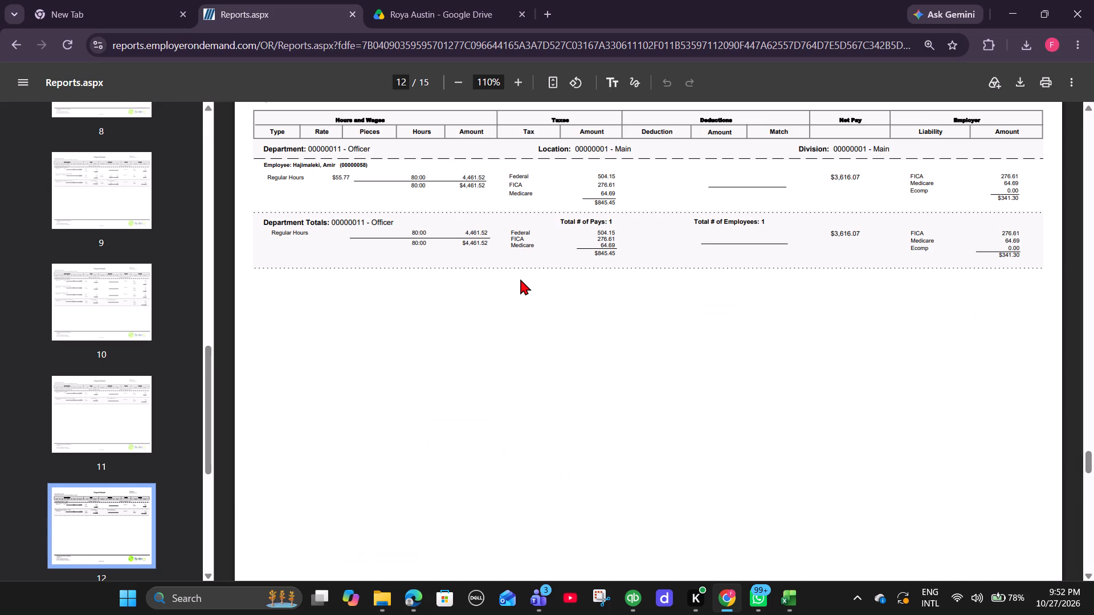
key("alt+Tab")
key("Right")
key("Right")
key("Right")
key("alt+Tab")
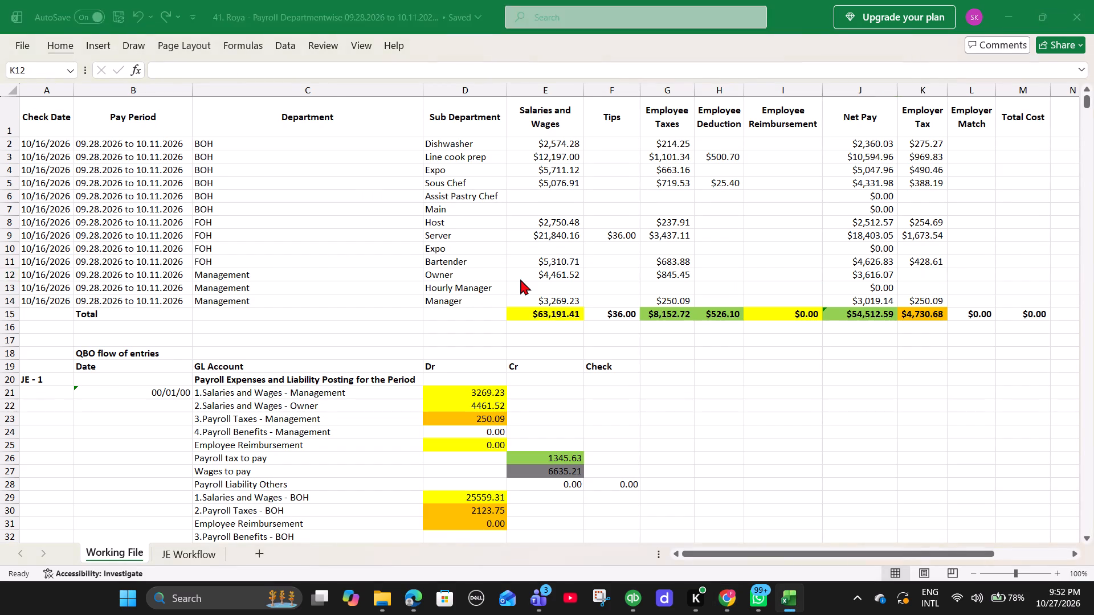
key("alt+Tab")
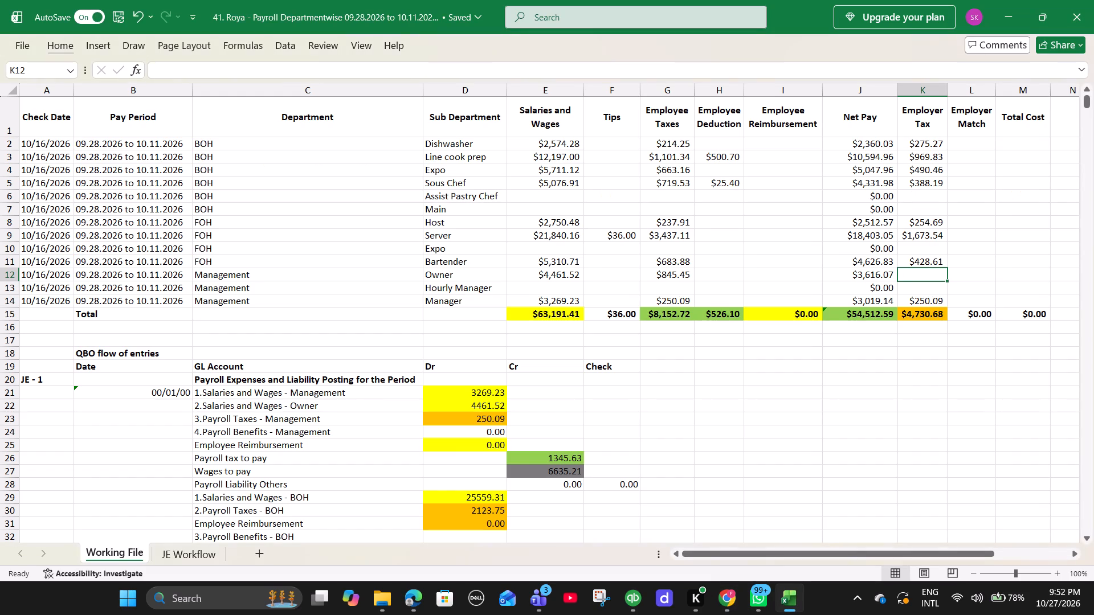
type("341.")
key("alt+Tab")
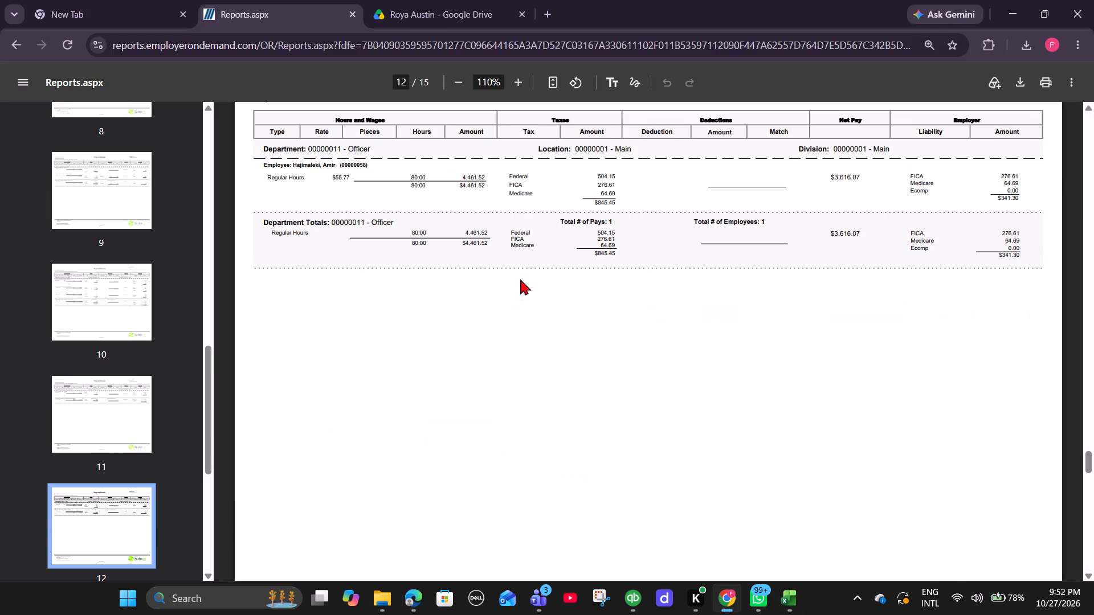
key("alt+Tab")
type("30")
key("Right")
Find the Manager department totals in the payroll report and add wages of 4977.56 to the Management Manager's Salaries and Wages formula.
key("alt+Tab")
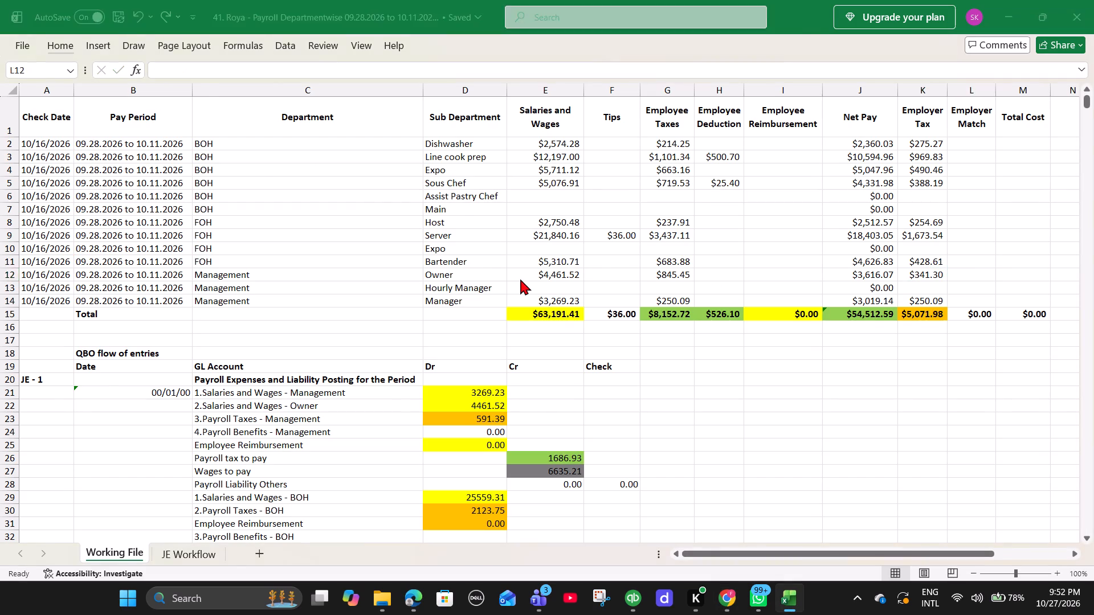
scroll(524, 278, "down", 8)
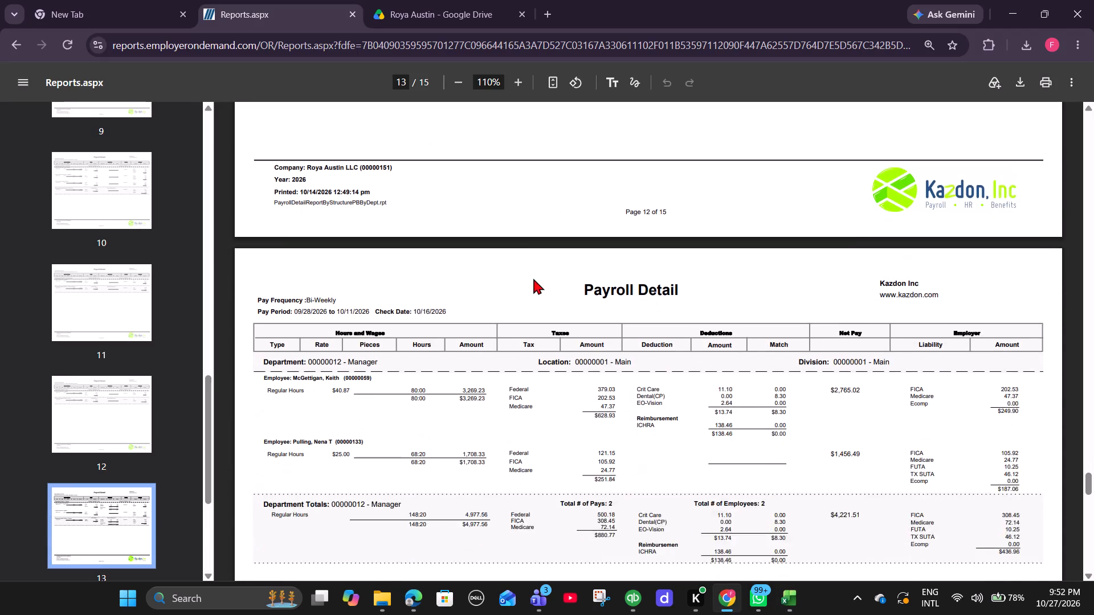
scroll(533, 278, "down", 2)
key("alt+Tab")
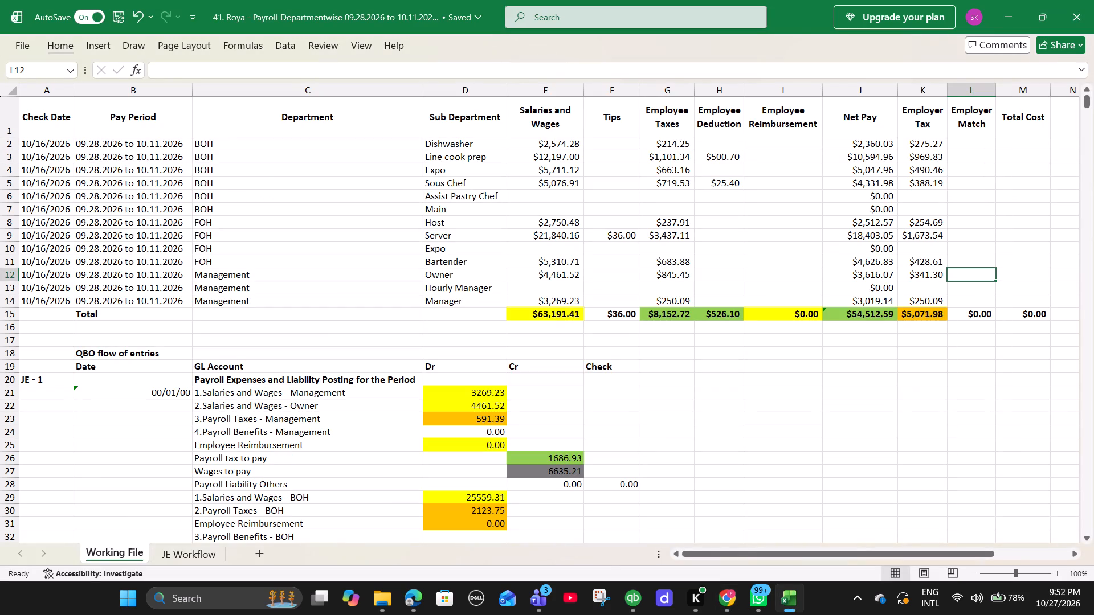
left_click(511, 296)
left_click(214, 74)
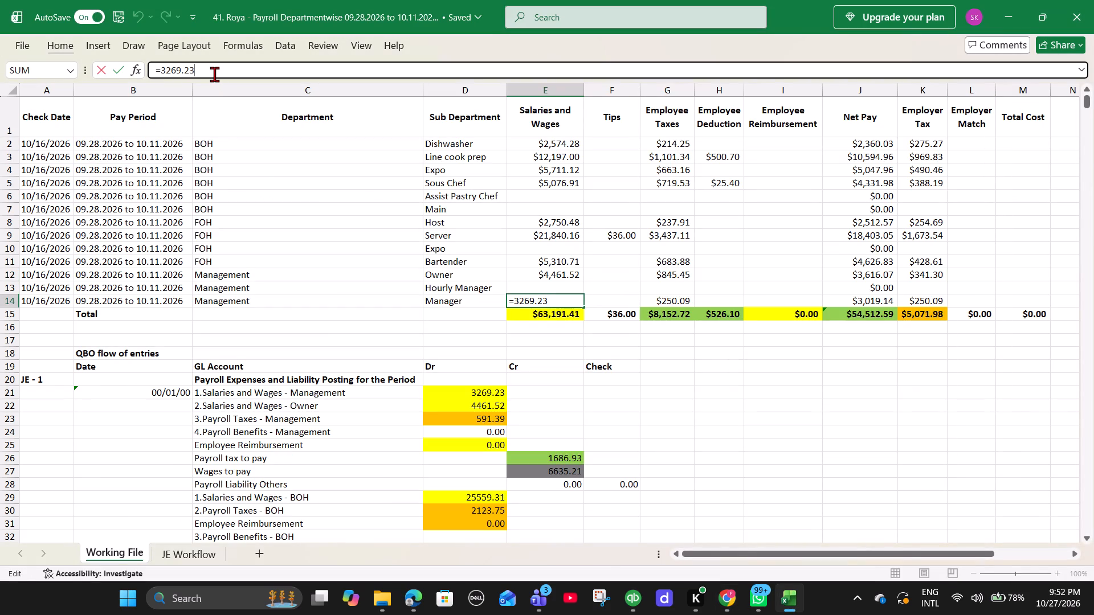
key("plus")
key("alt+Tab")
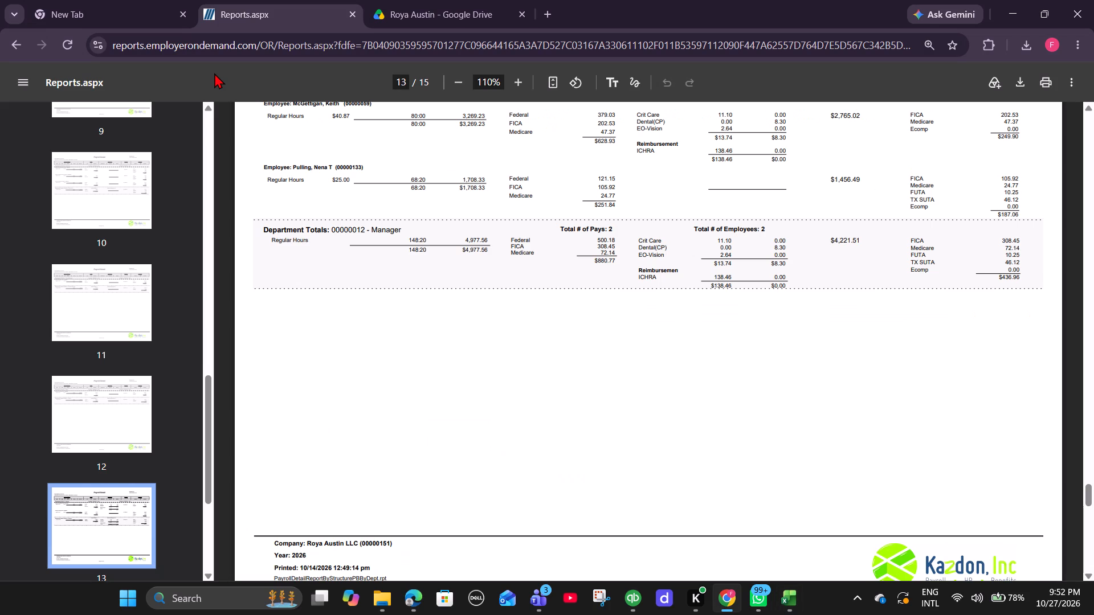
key("alt+Tab")
type("4977.56")
key("Right")
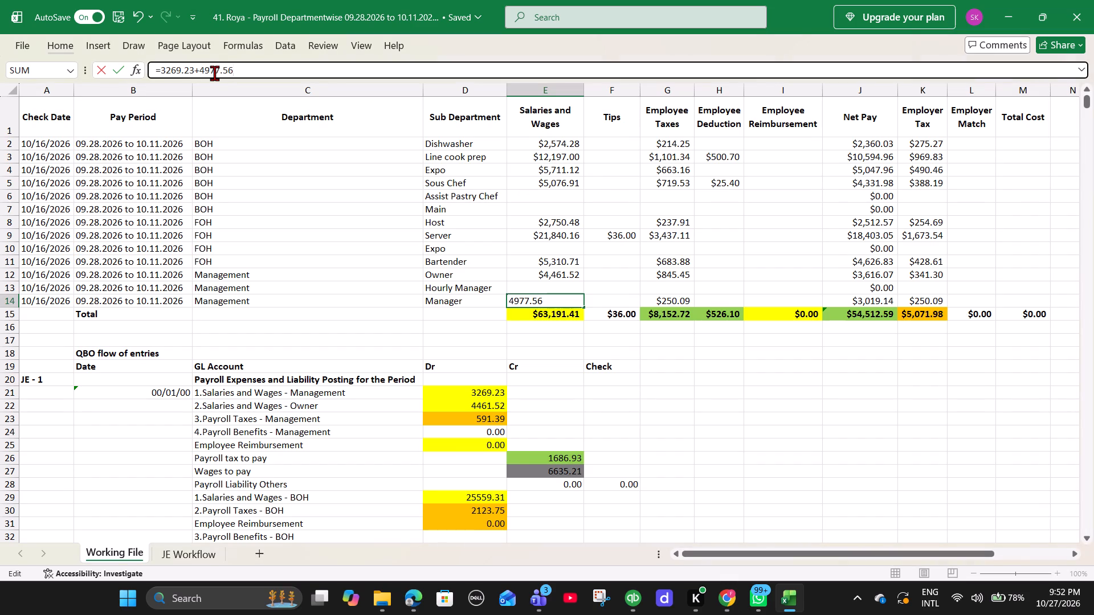
key("Return")
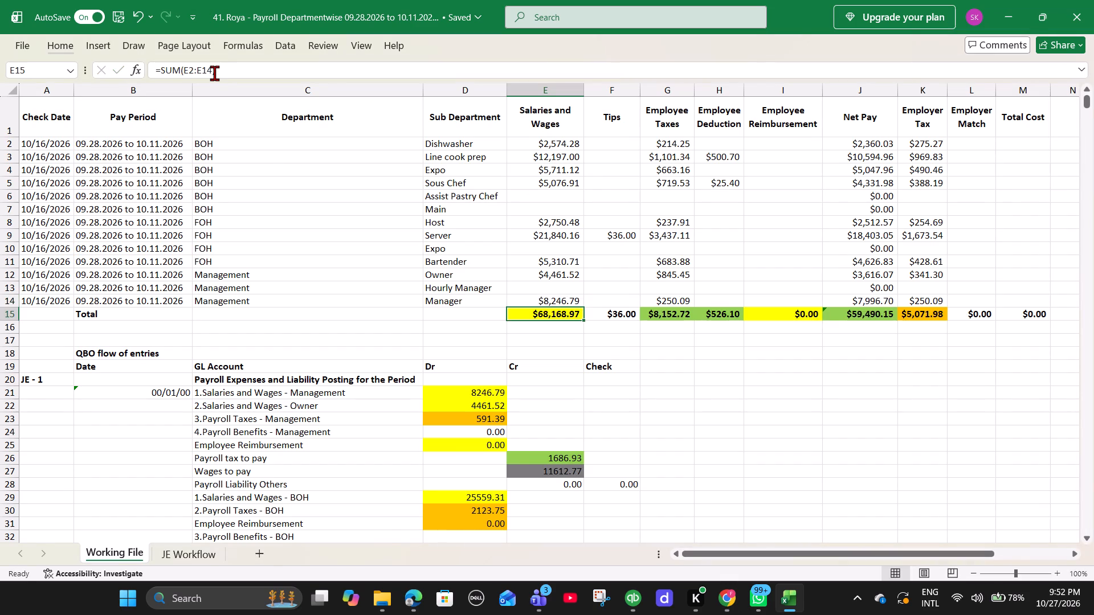
Add the report's Manager department employee tax total of 880.77 to the Management Manager's Employee Taxes formula.
key("alt+Tab")
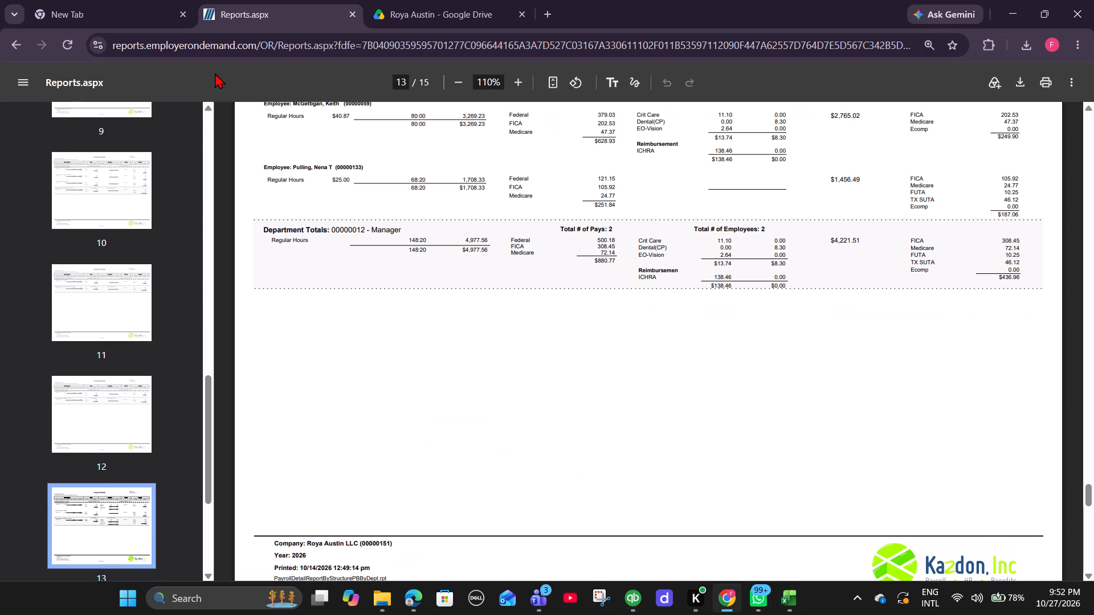
key("alt+Tab")
left_click(648, 302)
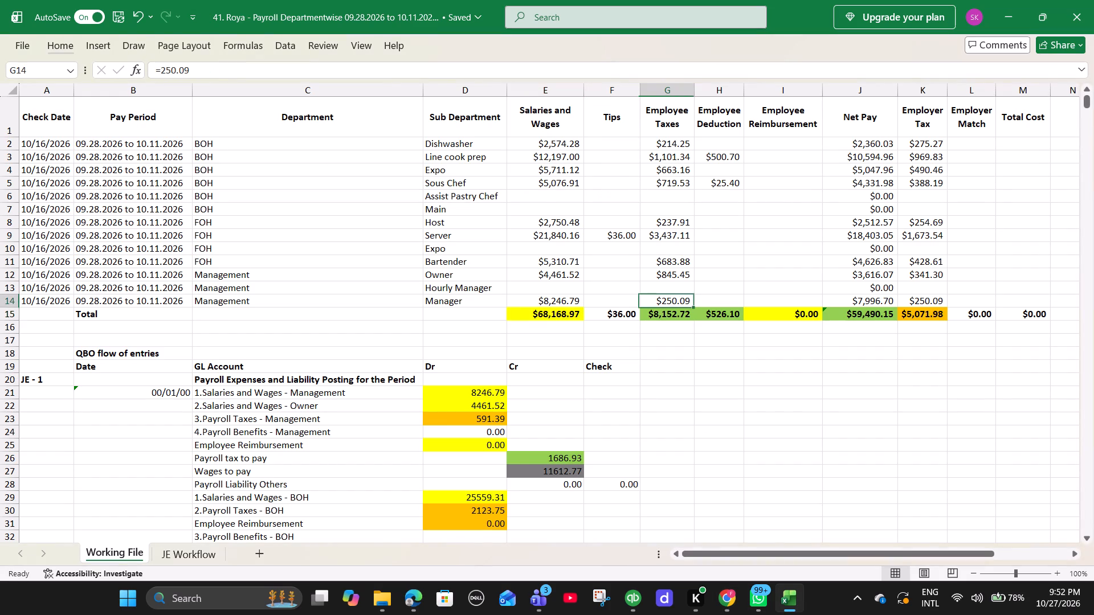
left_click(230, 70)
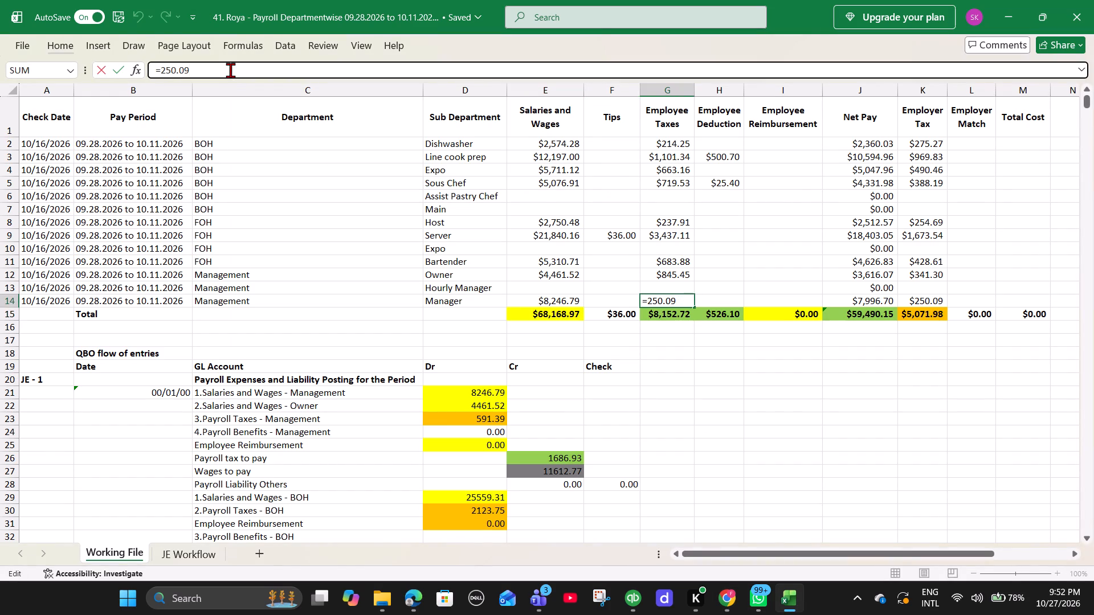
key("plus")
key("alt+Tab")
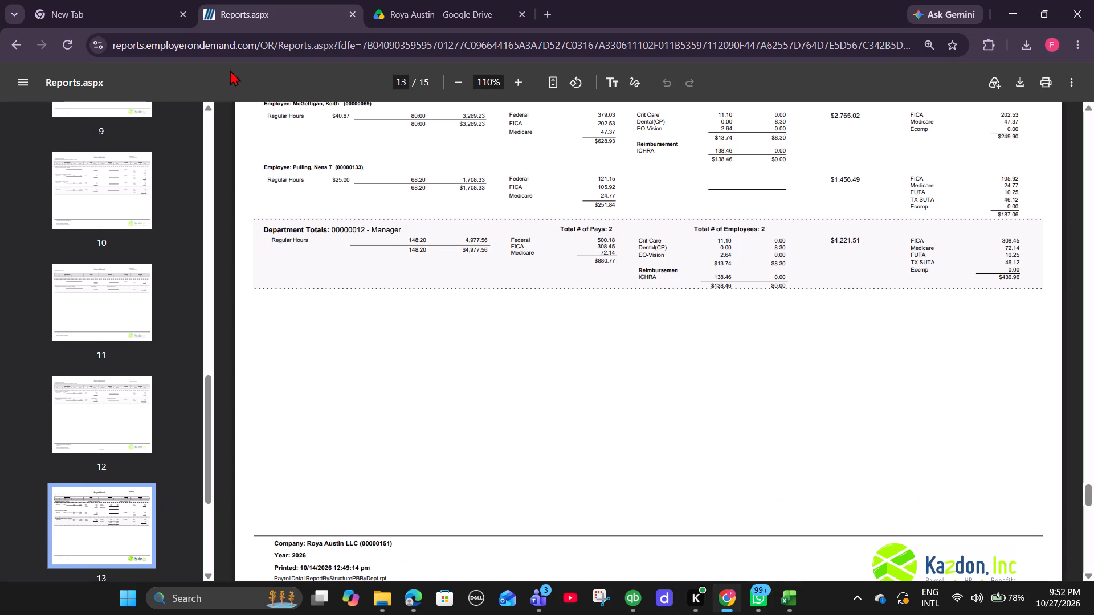
key("alt+Tab")
type("880.77")
key("Return")
Enter the report's Manager department deduction total of 13.74 in the Management Manager's Employee Deduction.
key("alt+Tab")
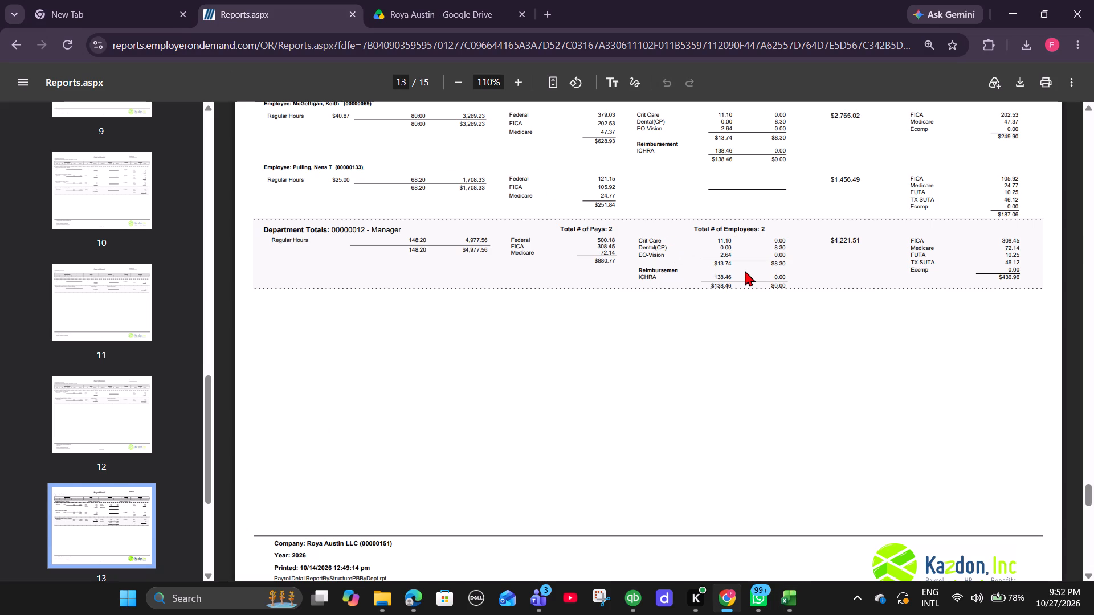
key("alt+Tab")
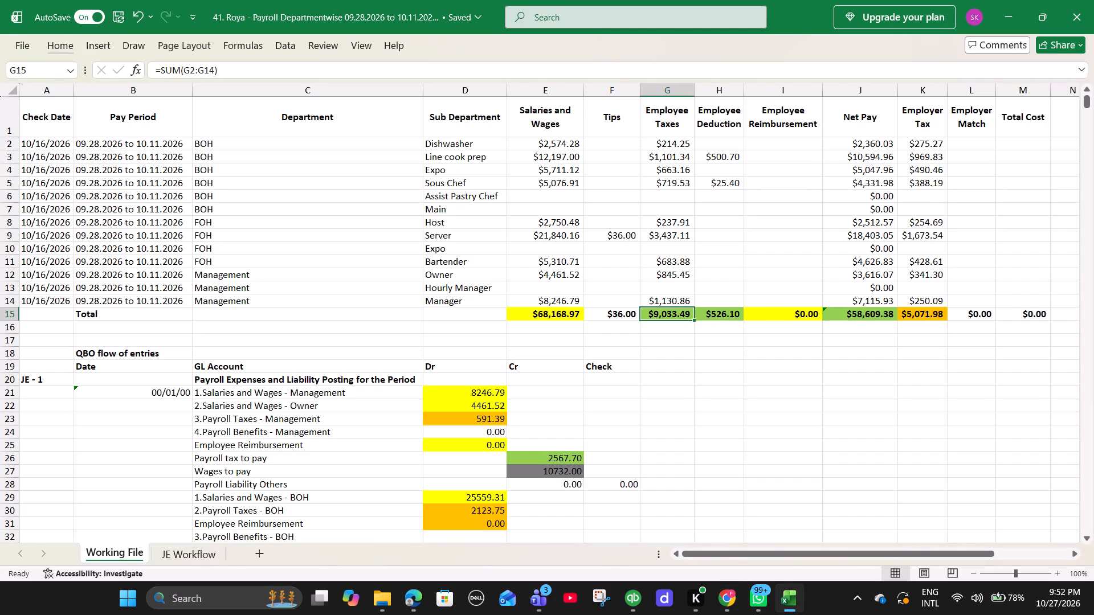
left_click(667, 302)
left_click(724, 298)
key("alt+Tab")
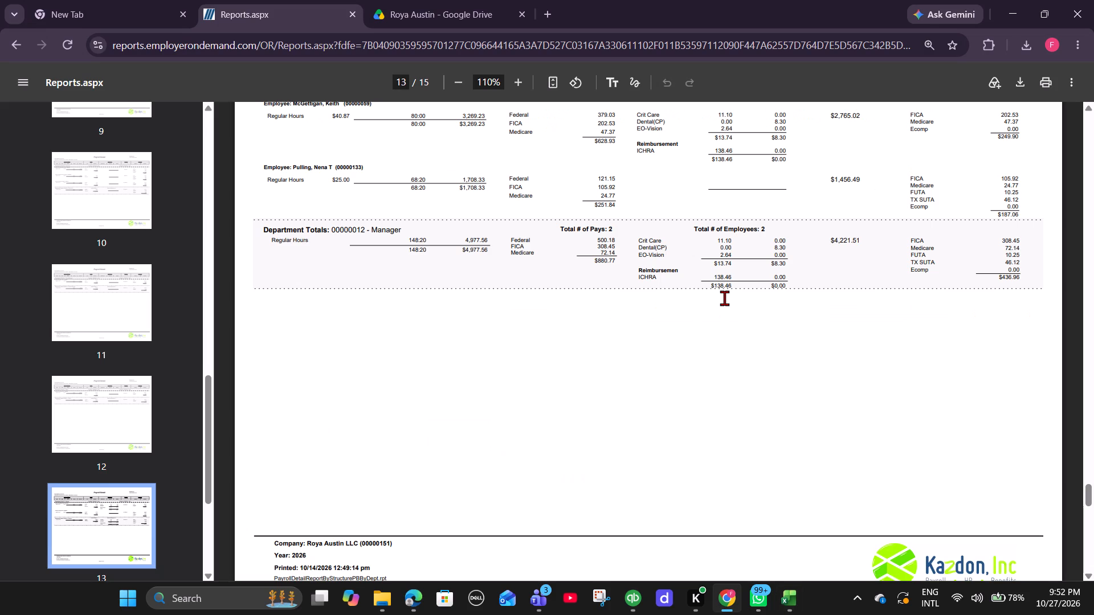
key("alt+Tab")
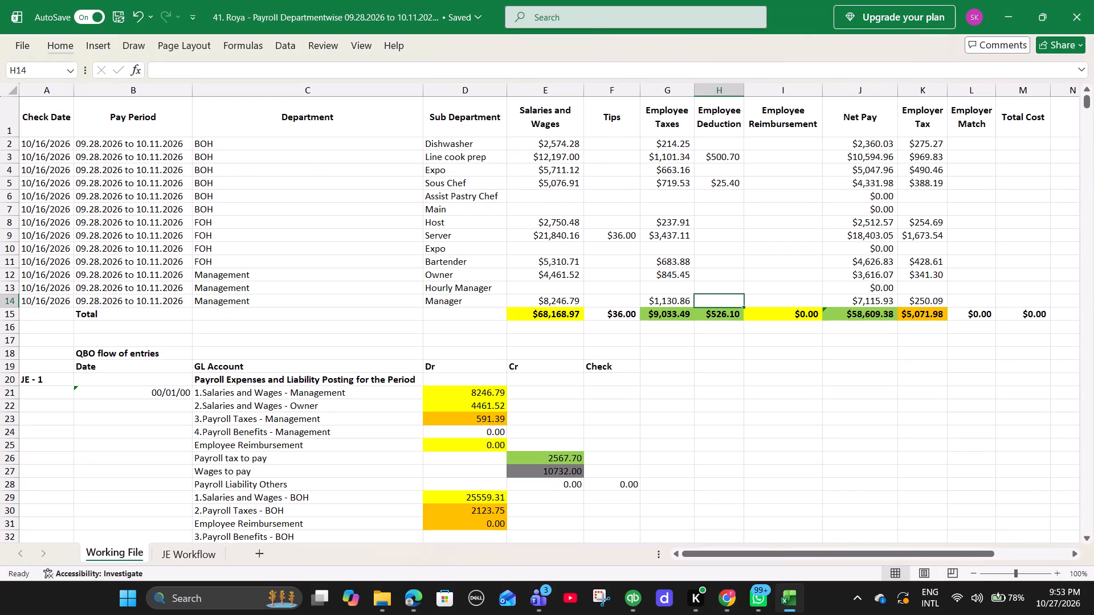
type("=1")
type("3.74")
key("Return")
Enter the report's Manager department ICHRA reimbursement of 138.46 in the Management Manager's Employee Reimbursement.
key("alt+Tab")
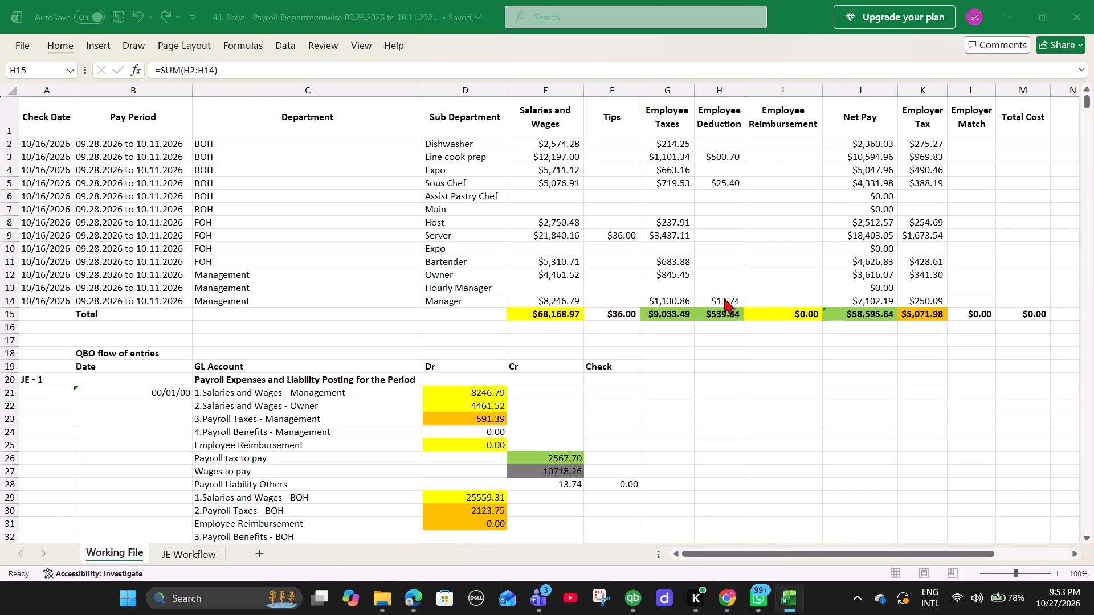
key("alt+Tab")
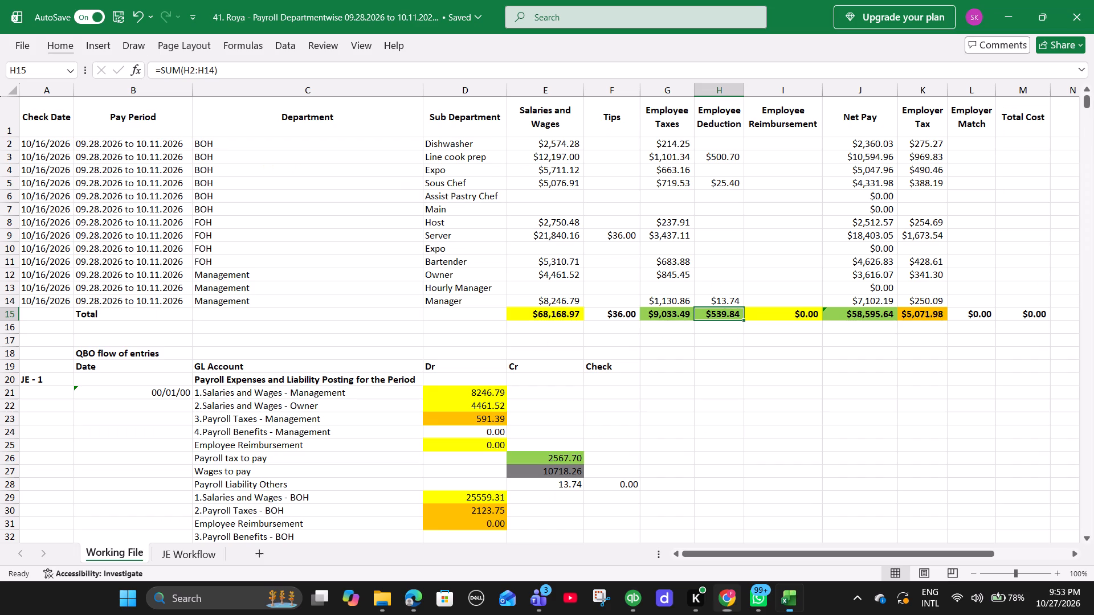
left_click(793, 297)
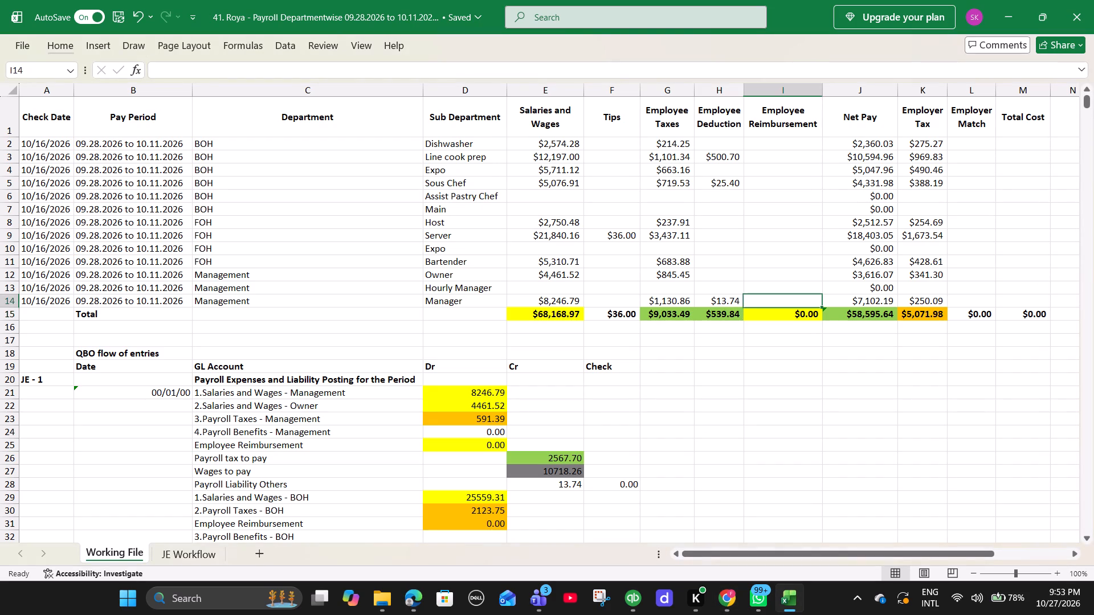
key("equal")
type("138.46")
key("Return")
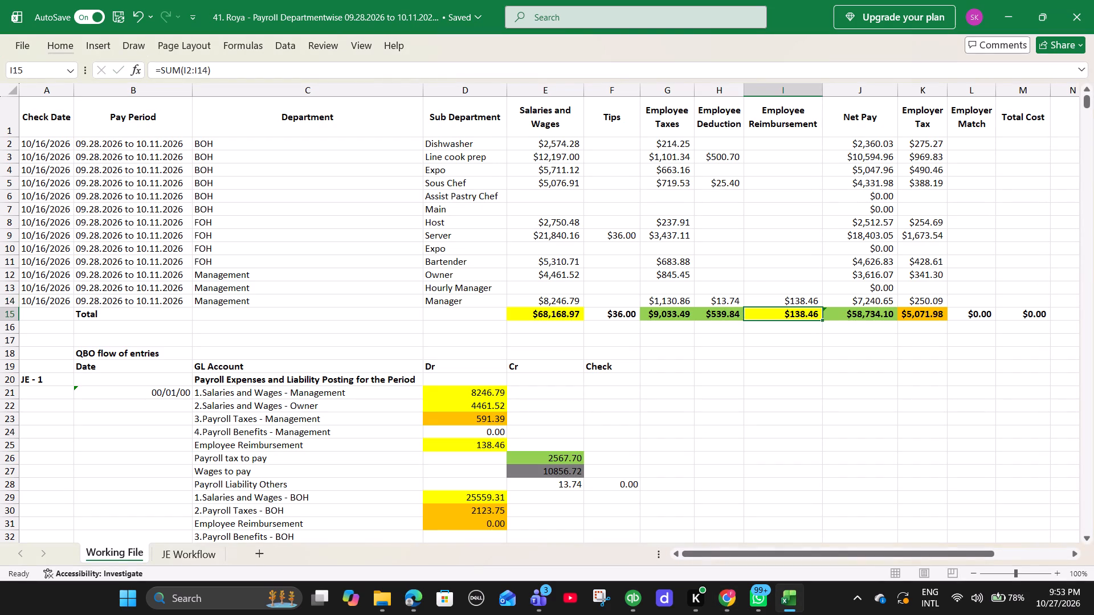
Add the report's Manager department employer tax total of 436.96 to the Management Manager's Employer Tax formula.
left_click(793, 297)
key("alt+Tab")
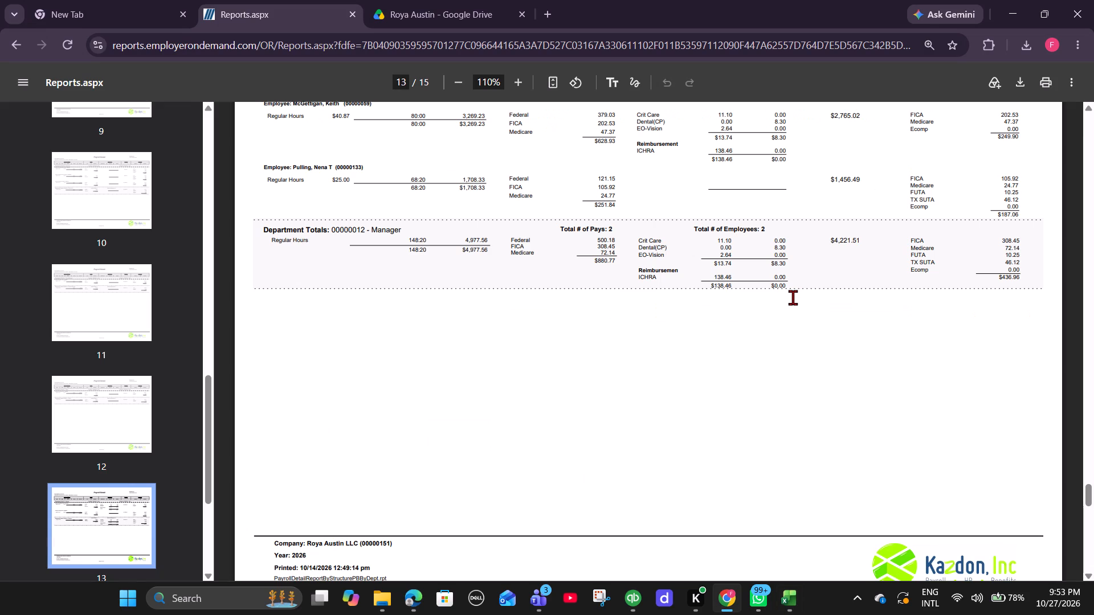
key("alt+Tab")
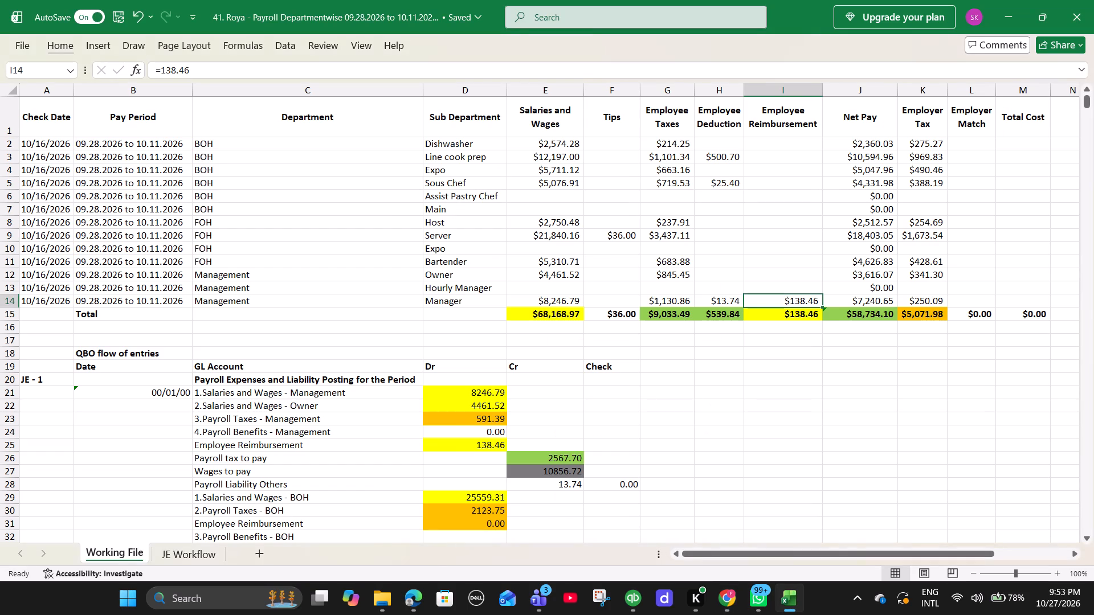
key("Right")
key("Right")
key("alt+Tab")
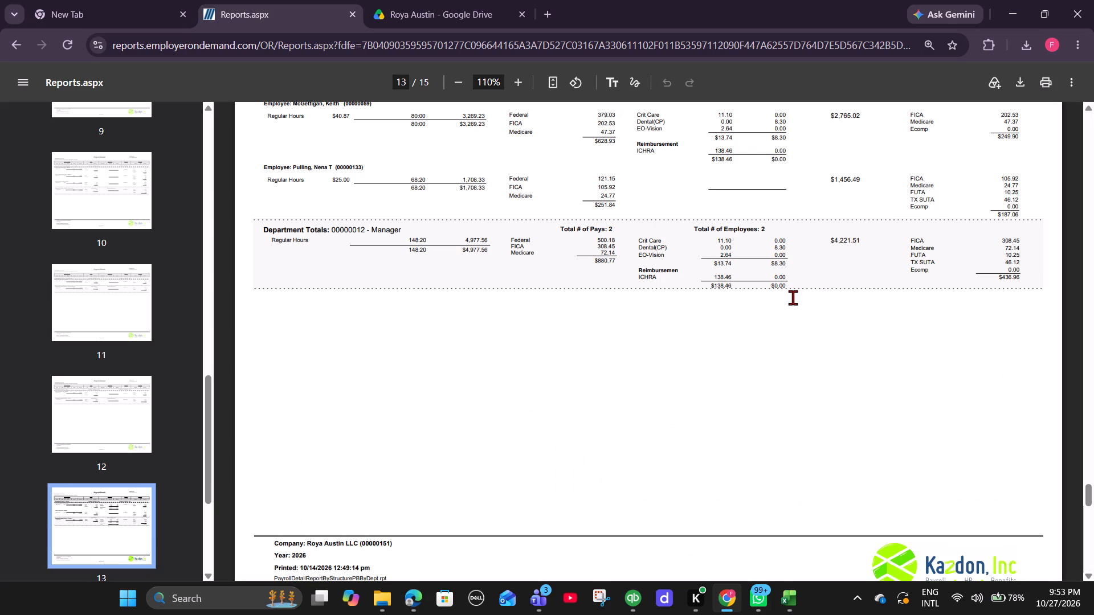
key("alt+Tab")
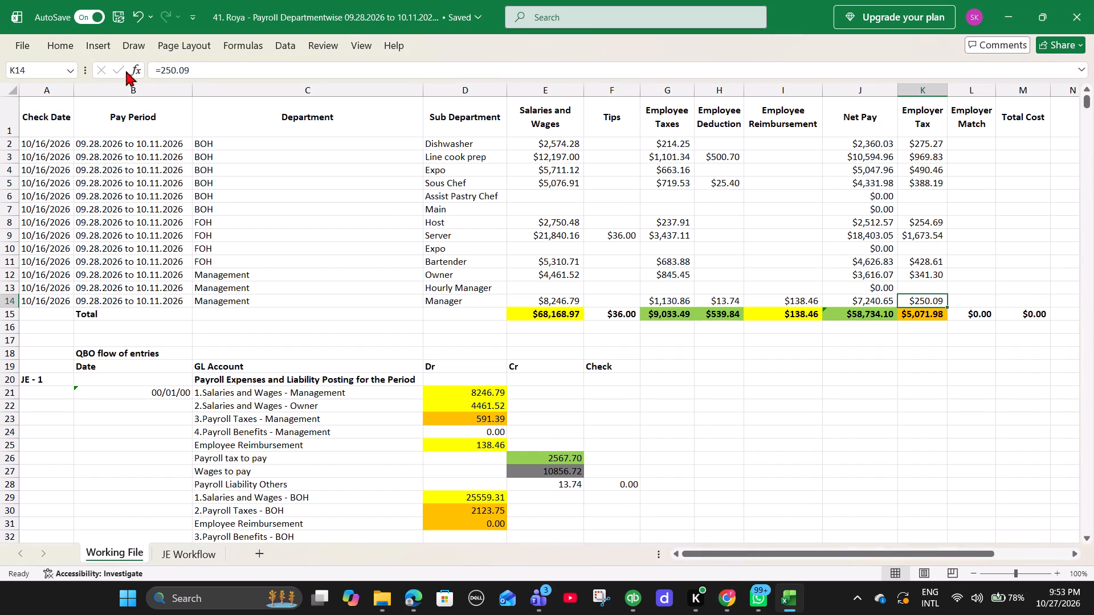
left_click(227, 65)
key("plus")
key("alt+Tab")
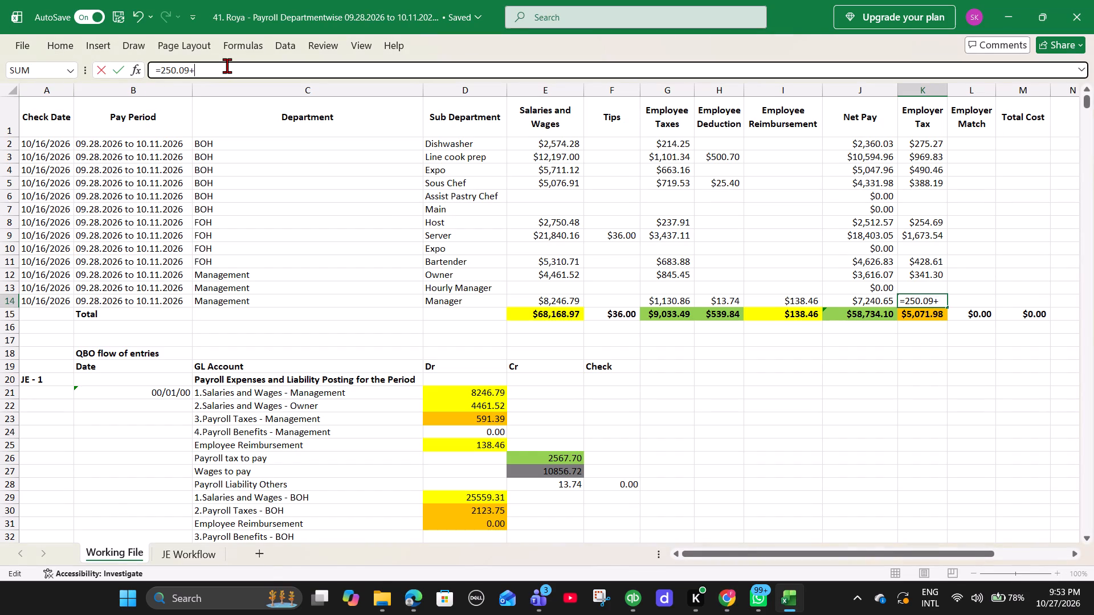
key("alt+Tab")
type("436.96")
key("Return")
Find the Admin department totals in the payroll report and add wages of 4807.69 to the Management Manager's Salaries and Wages formula.
key("alt+Tab")
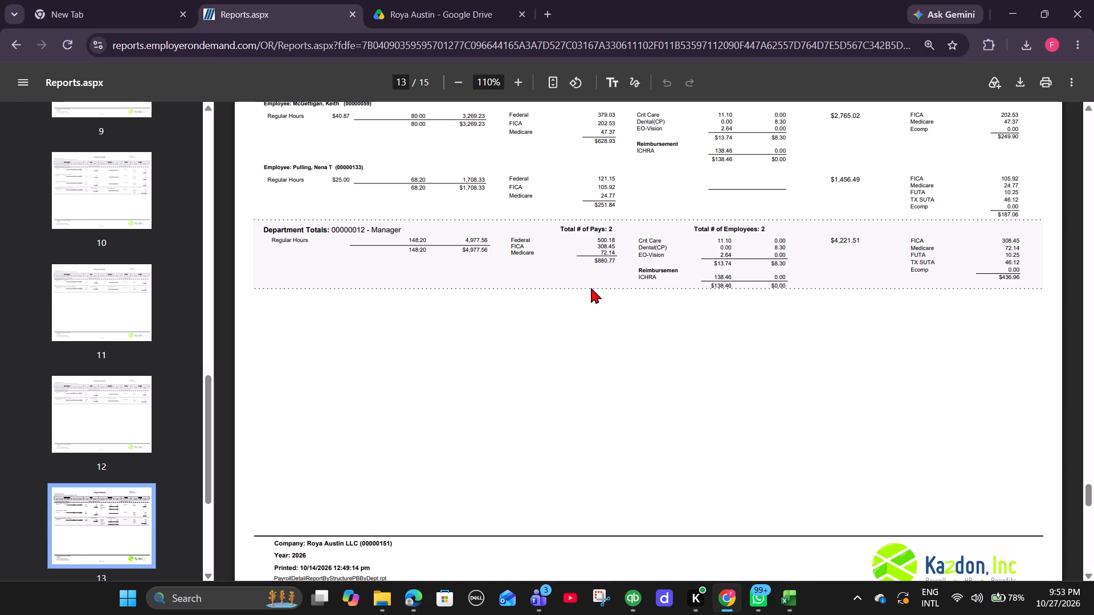
scroll(591, 288, "down", 7)
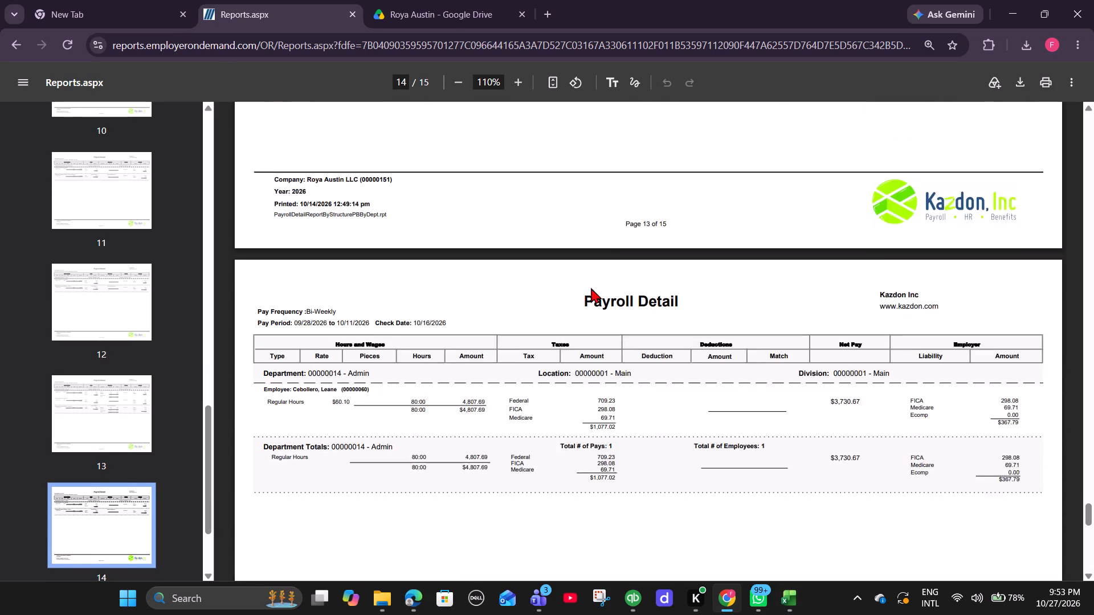
scroll(591, 288, "down", 1)
key("alt+Tab")
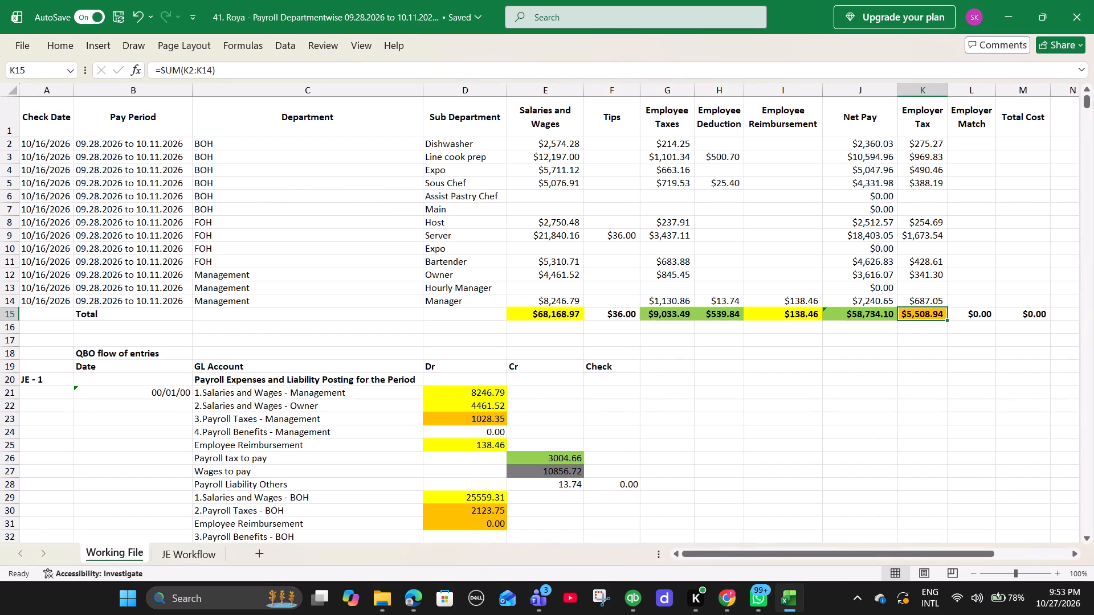
left_click(531, 302)
left_click(252, 65)
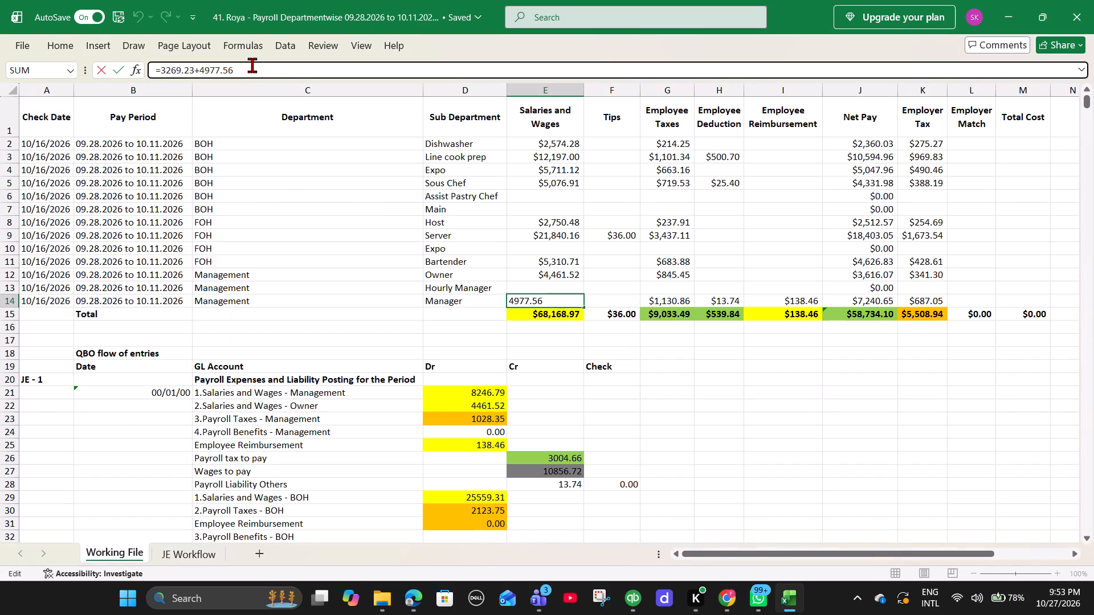
key("plus")
key("alt+Tab")
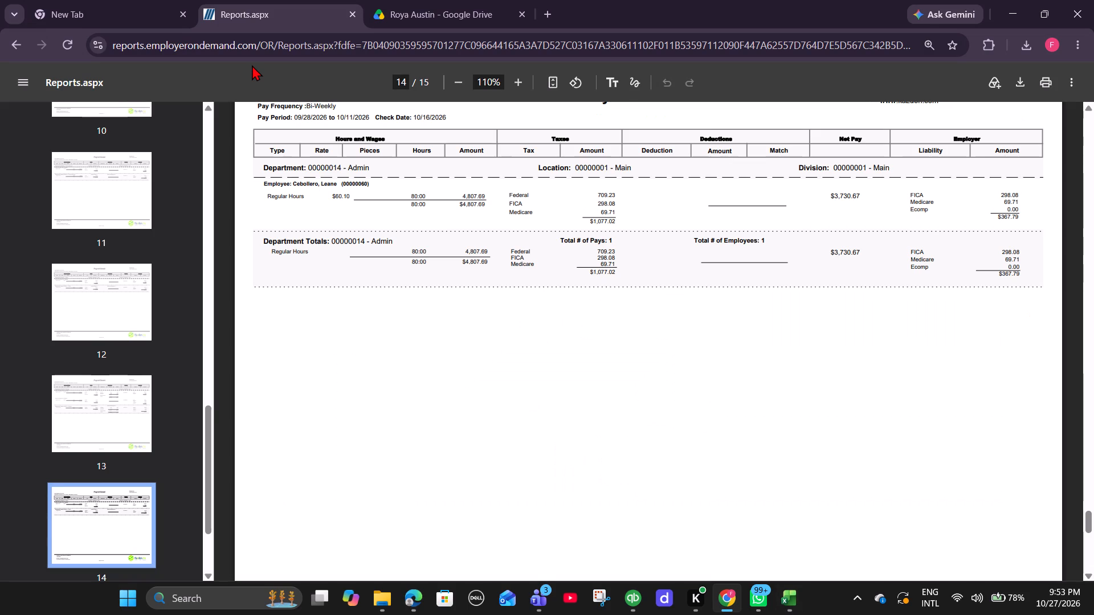
key("alt+Tab")
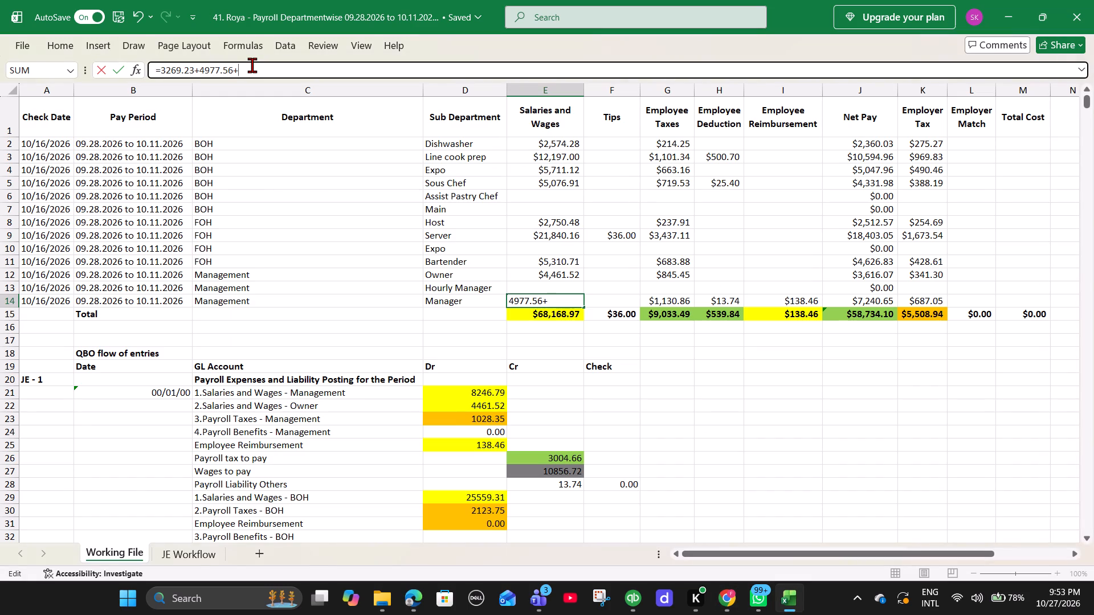
type("4807.69")
key("alt+Tab")
key("alt+Tab")
key("Return")
Add the report's Admin department employee tax total of 1077.02 to the Management Manager's Employee Taxes formula.
left_click(663, 304)
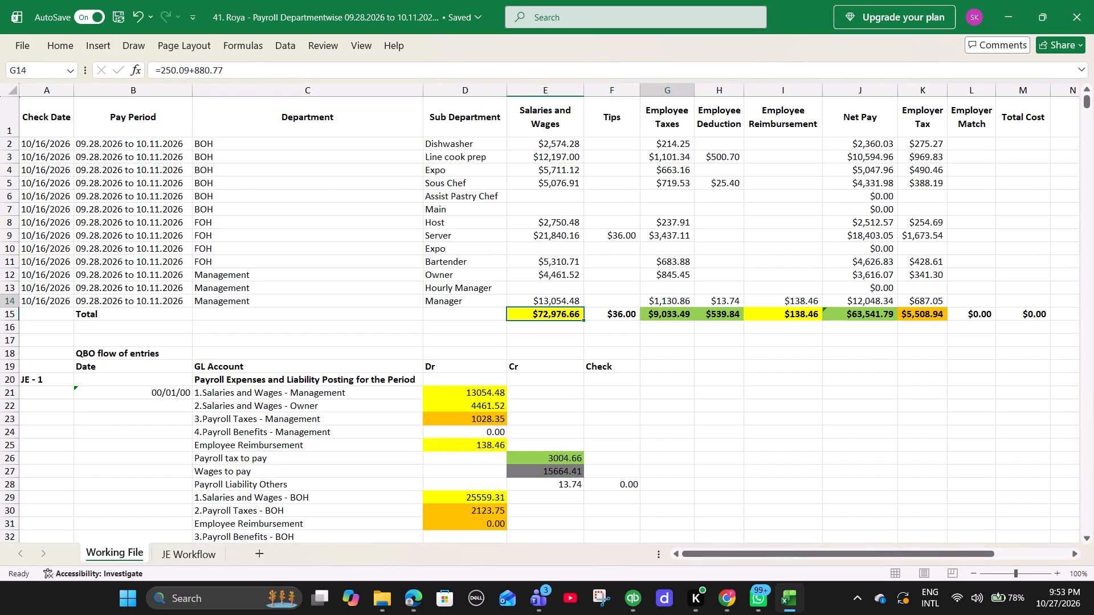
key("alt+Tab")
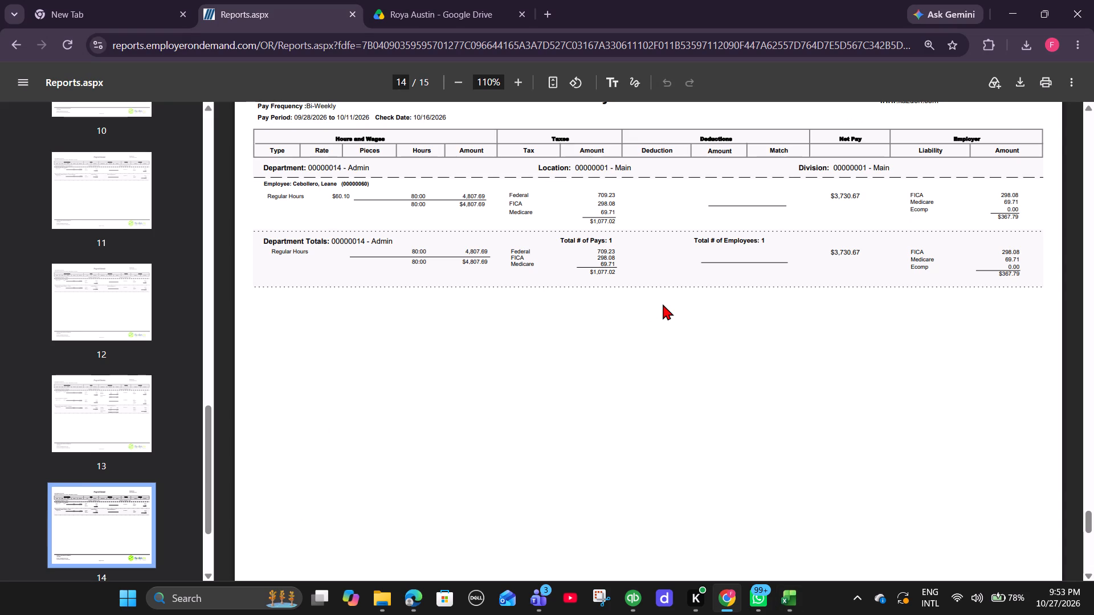
key("alt+Tab")
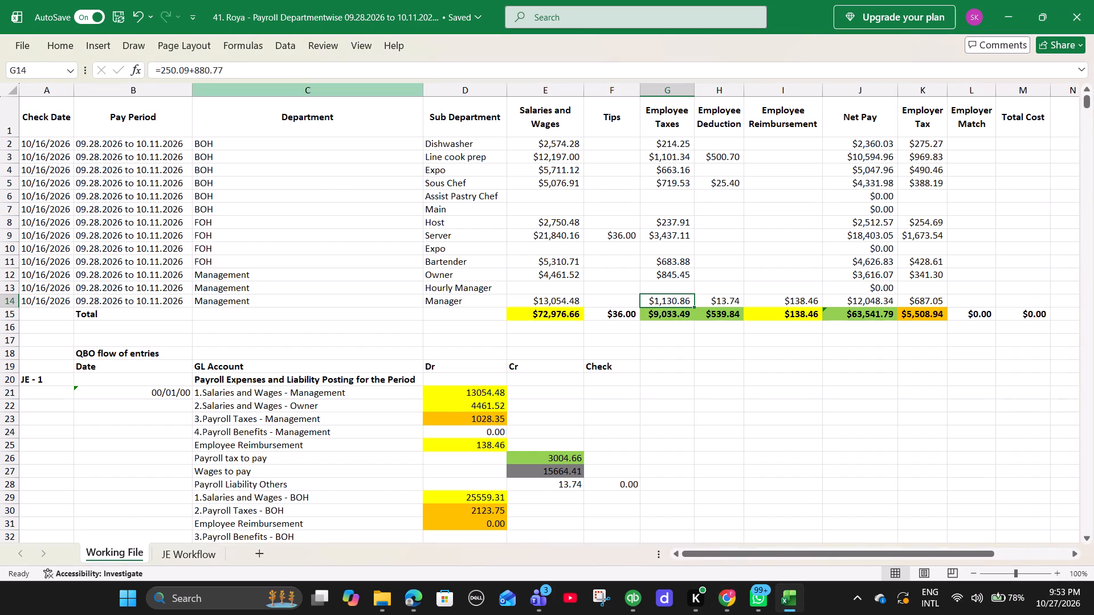
left_click(231, 75)
key("plus")
key("alt+Tab")
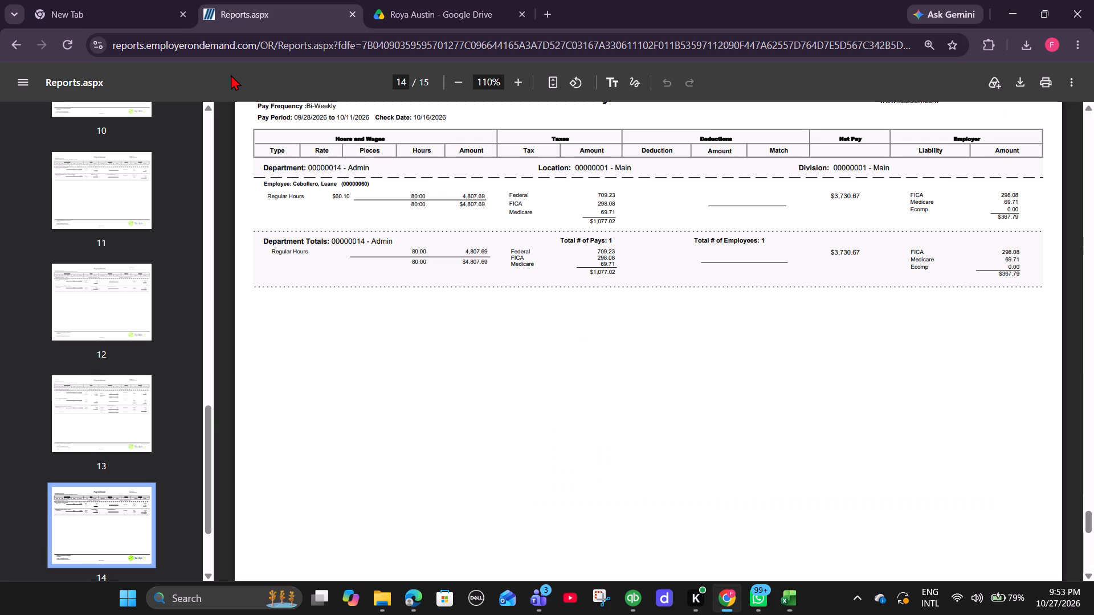
key("alt+Tab")
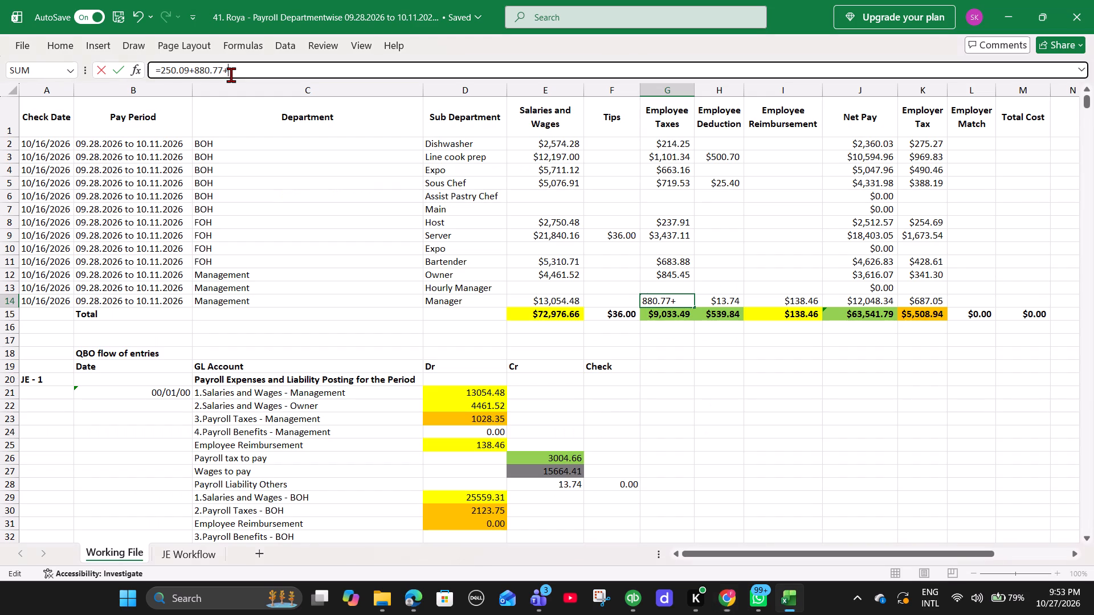
type("1077.02")
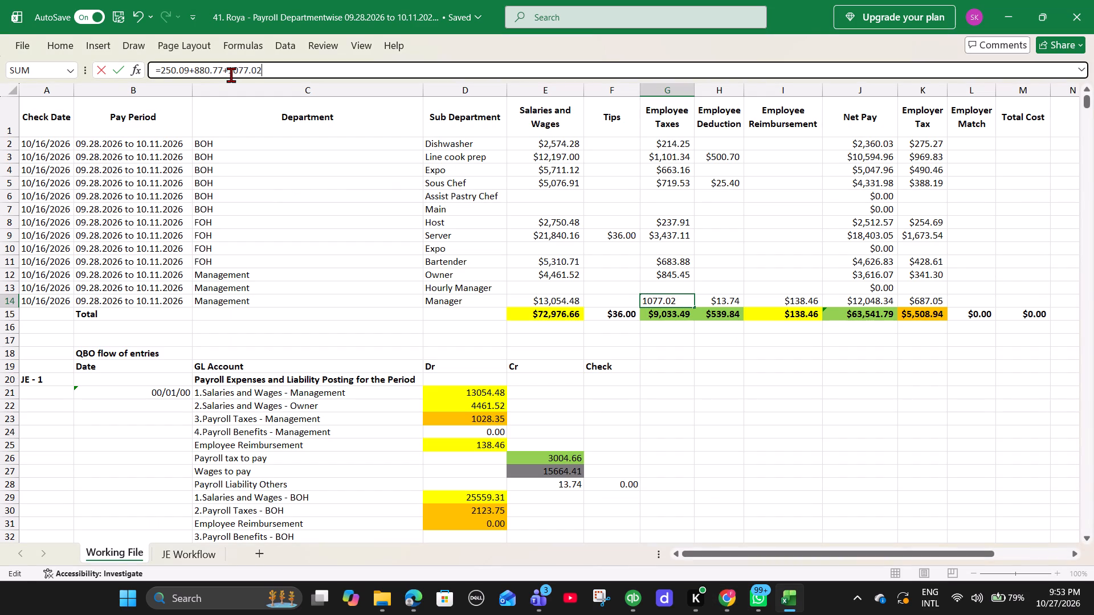
key("Return")
Check the Admin department's remaining report amounts and add its employer tax total of 367.79 to the Management Manager's Employer Tax formula.
key("alt+Tab")
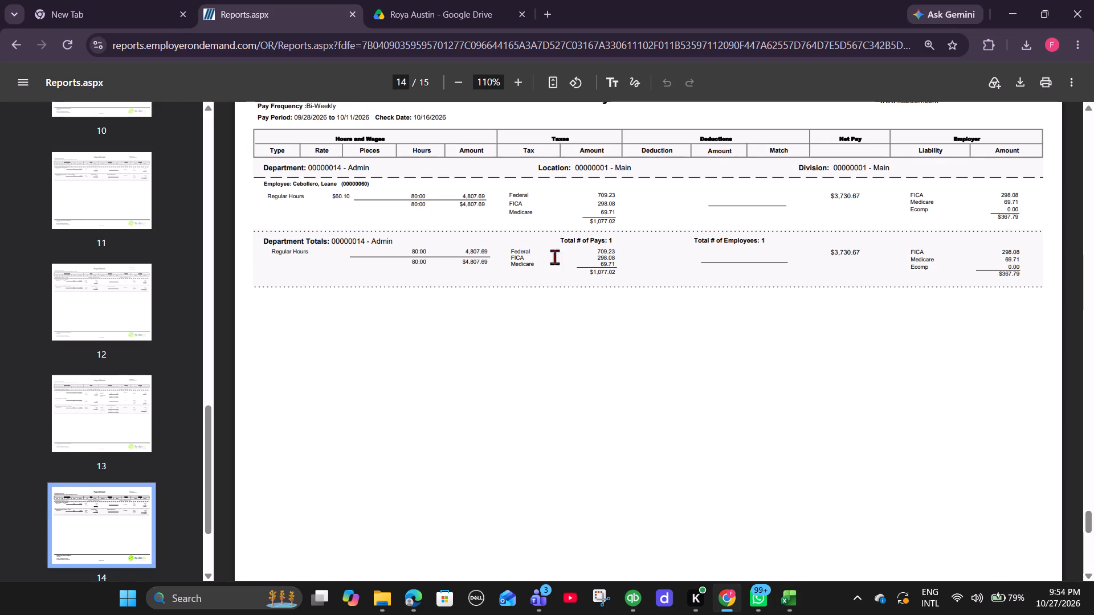
key("alt+Tab")
left_click(774, 300)
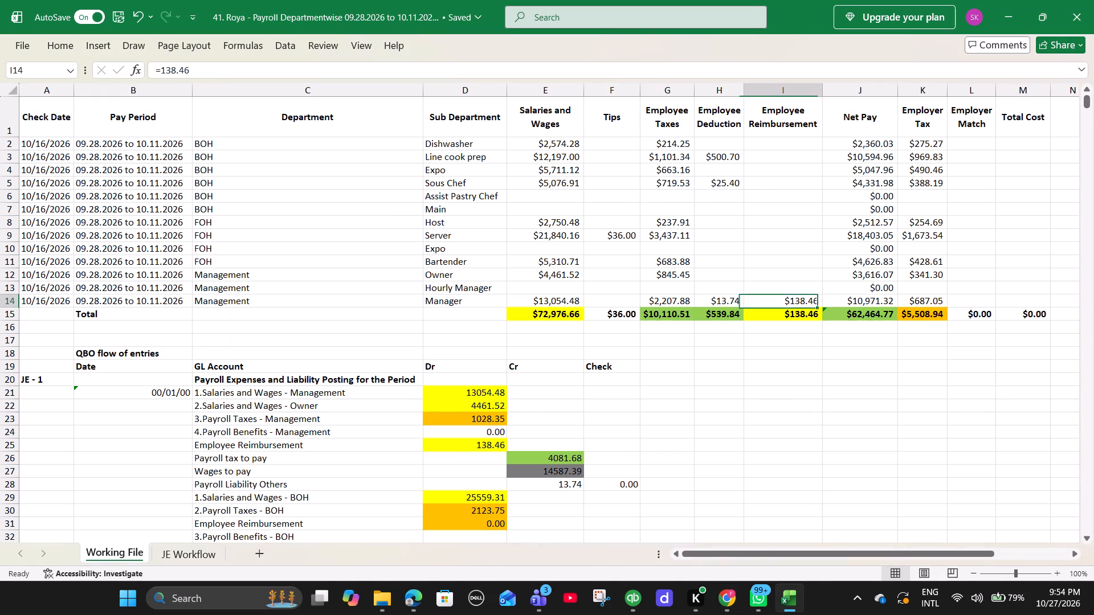
key("alt+Tab")
key("alt+Tab")
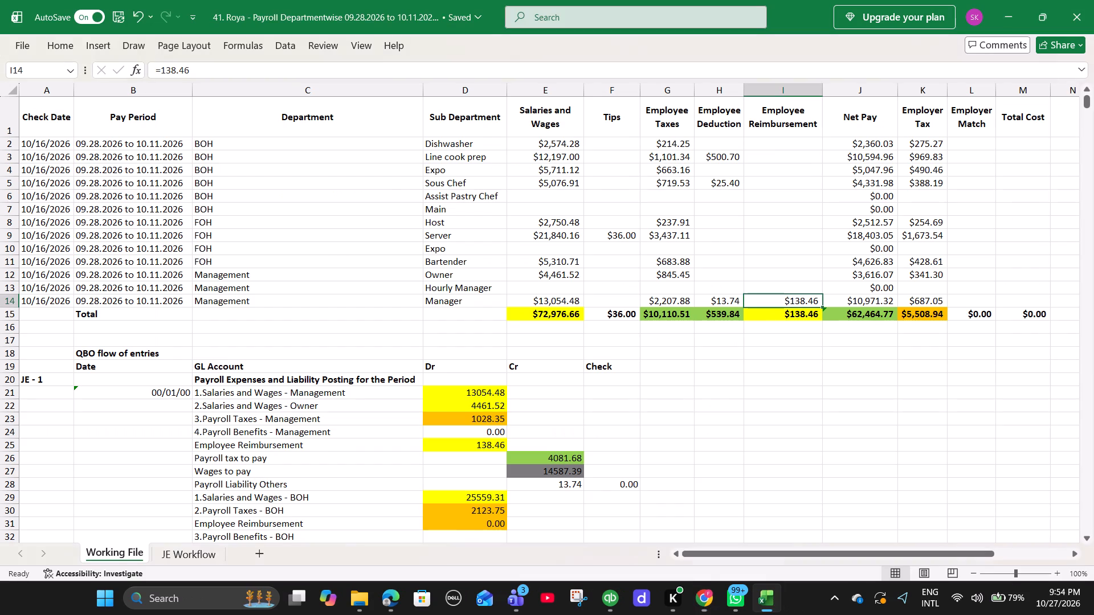
left_click(931, 298)
key("alt+Tab")
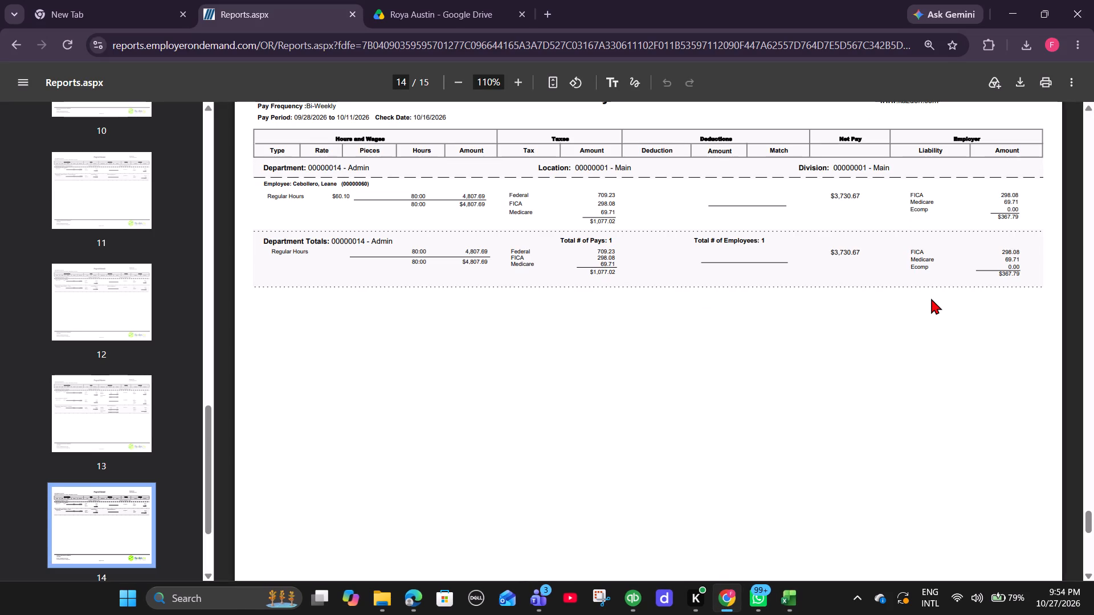
key("alt+Tab")
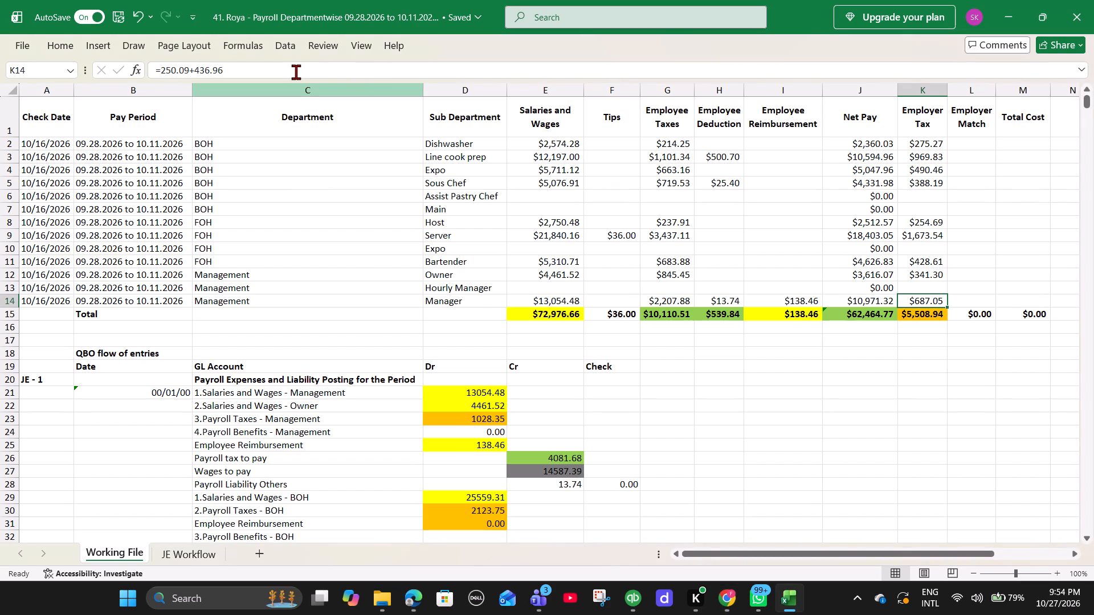
left_click(296, 72)
type("+367.79")
key("Return")
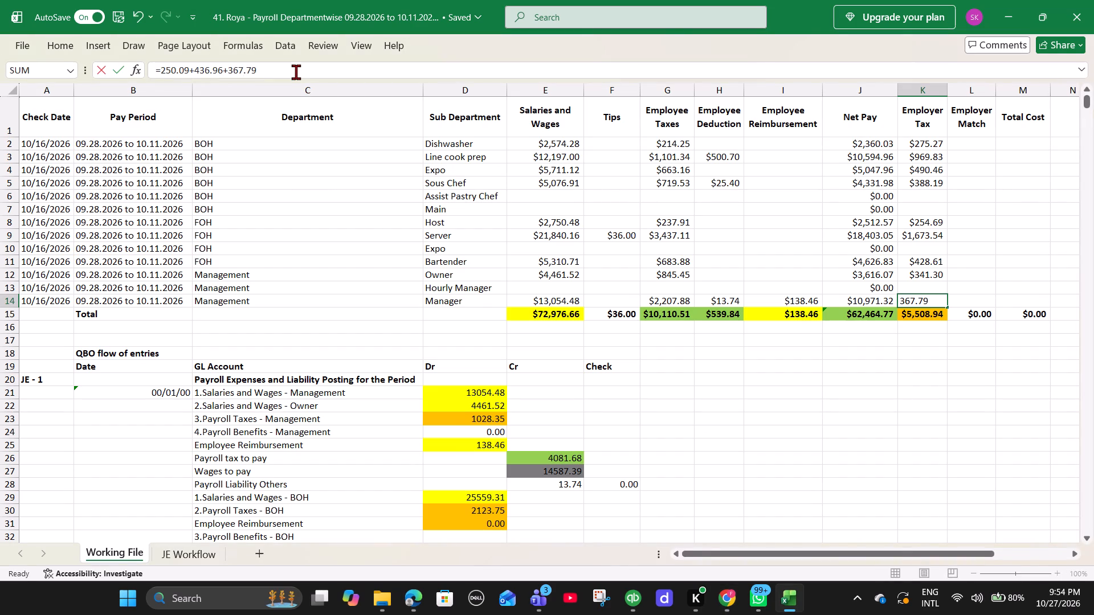
Compare the workbook's combined Salaries and Wages and Tips totals with the overall totals on the payroll report's last page.
key("alt+Tab")
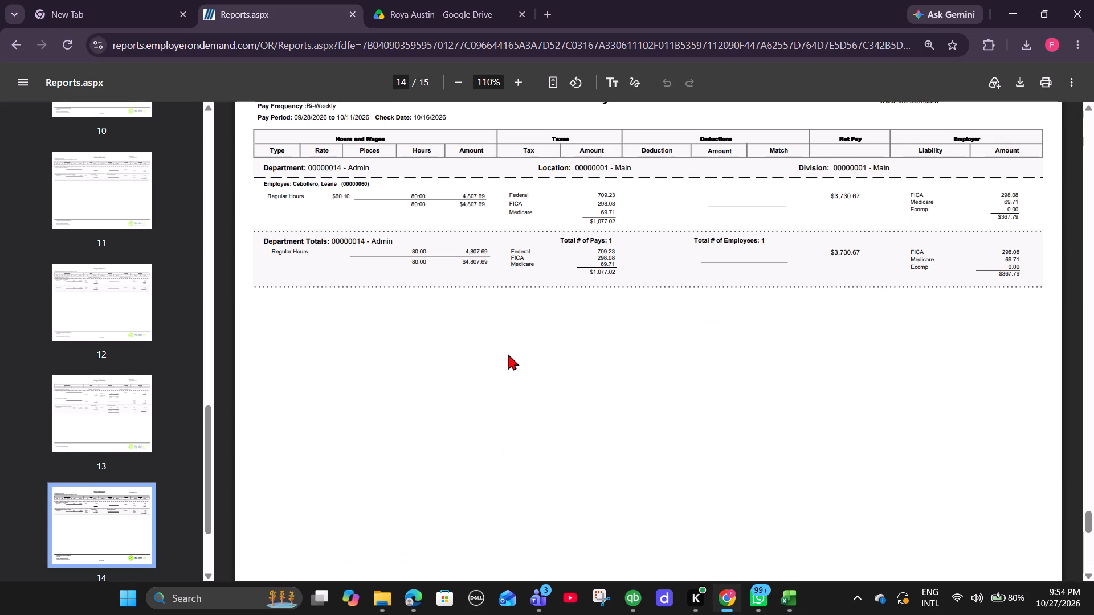
scroll(508, 354, "down", 10)
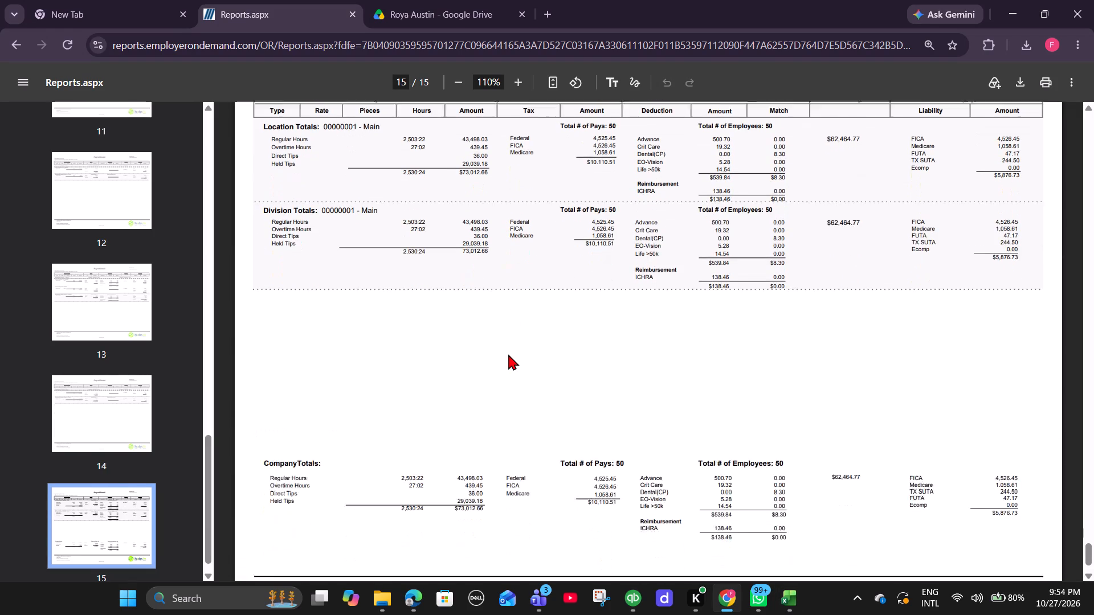
scroll(508, 354, "up", 1)
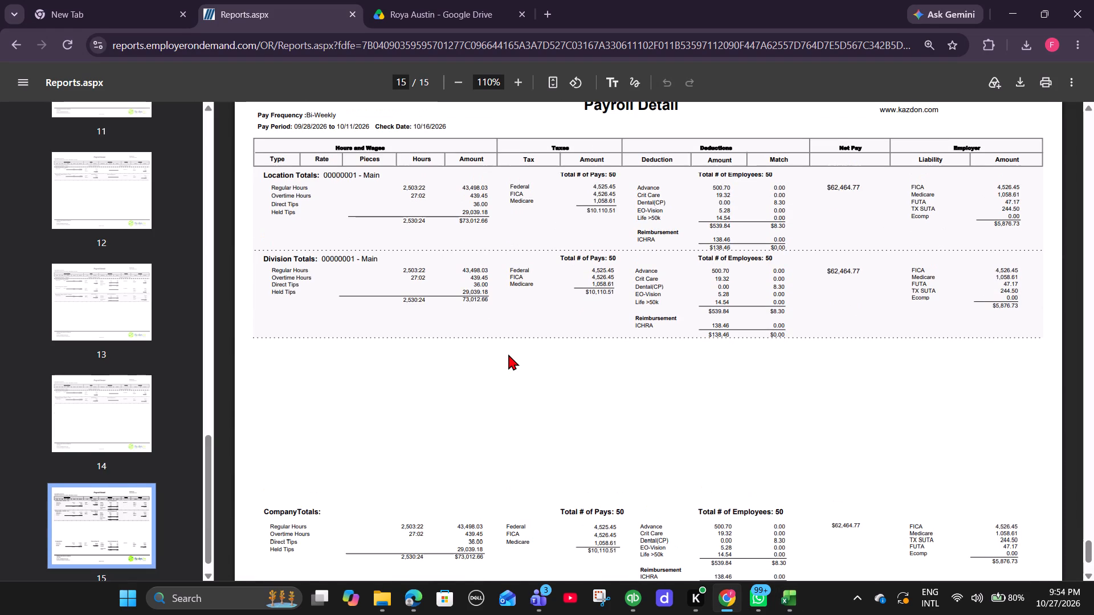
key("alt+Tab")
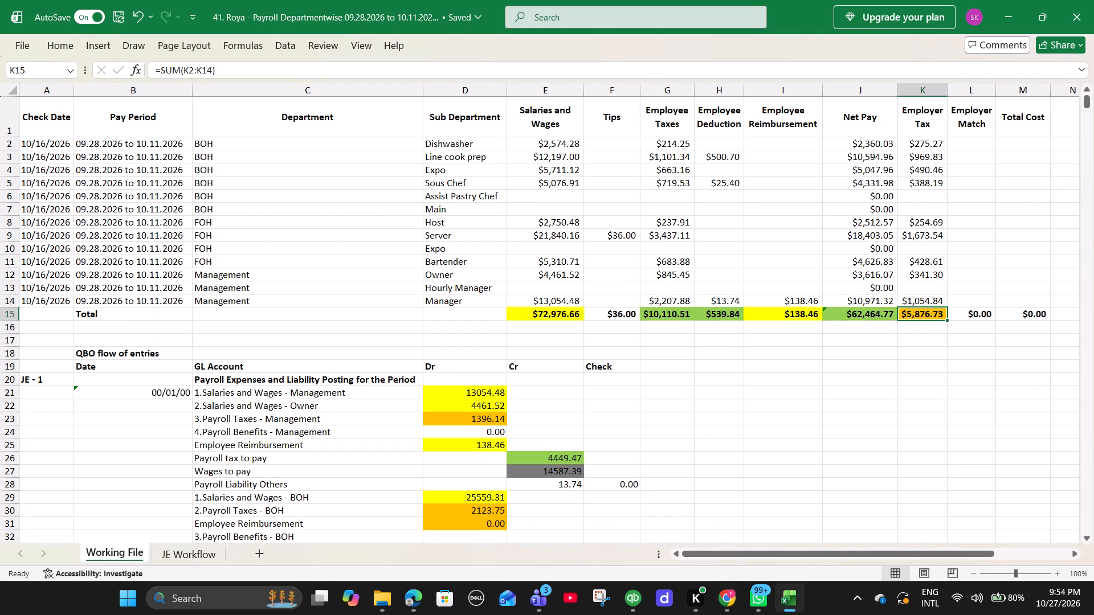
left_click_drag(521, 317, 585, 314)
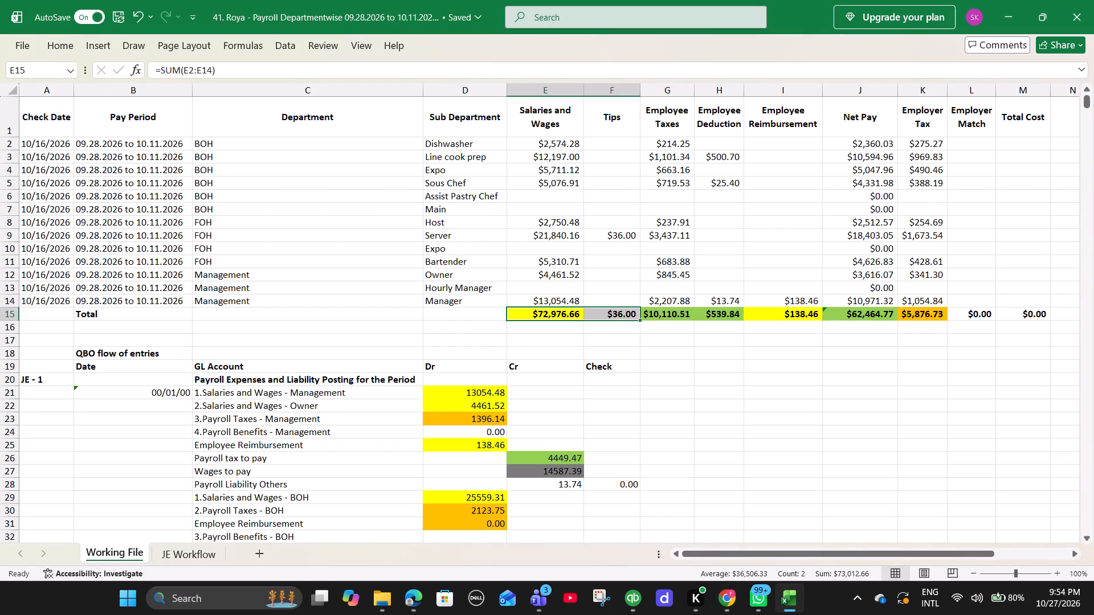
key("alt+Tab")
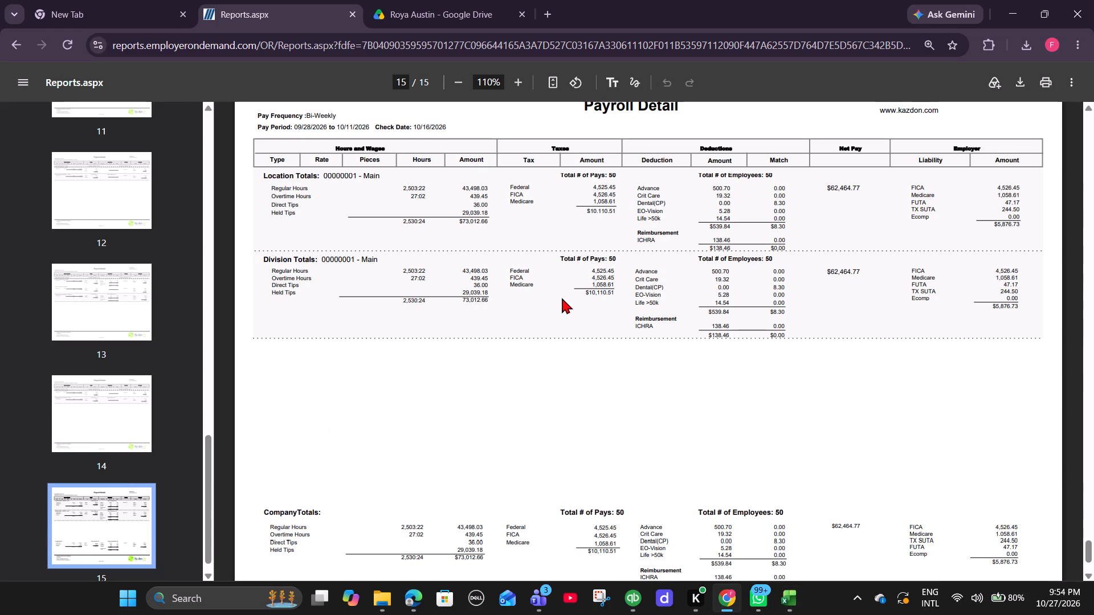